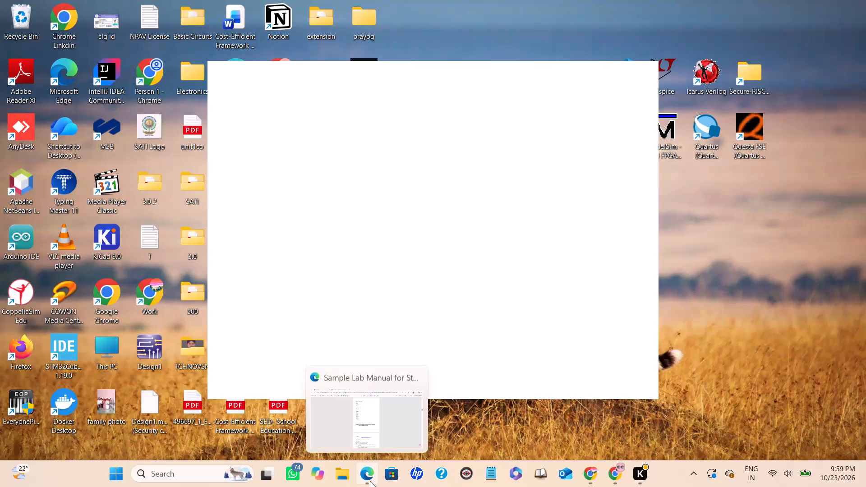
Switch to the Sample Lab Manual PDF in Microsoft Edge and go back to its page on the LabVIEW front panel and block diagram.
{"action": "left_click", "coordinate": [370, 481]}
{"action": "scroll", "coordinate": [432, 281], "scroll_direction": "right", "scroll_amount": 1}
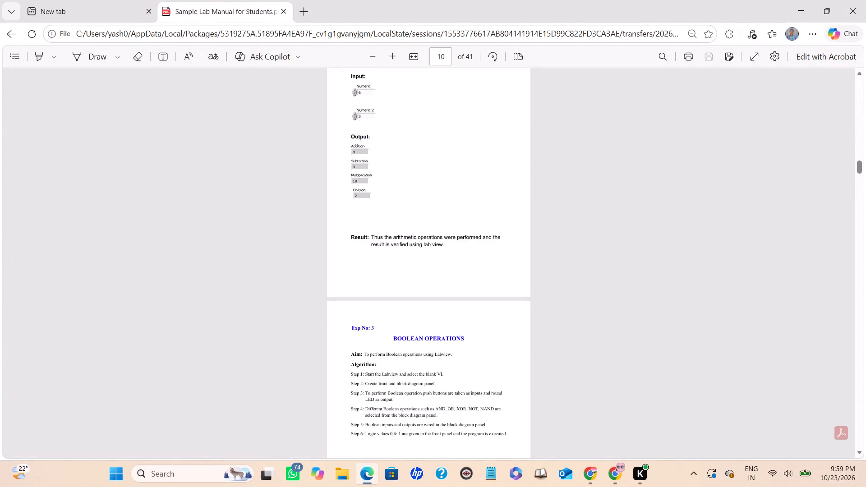
{"action": "scroll", "coordinate": [432, 281], "scroll_direction": "right", "scroll_amount": 1}
{"action": "scroll", "coordinate": [432, 281], "scroll_direction": "up", "scroll_amount": 12}
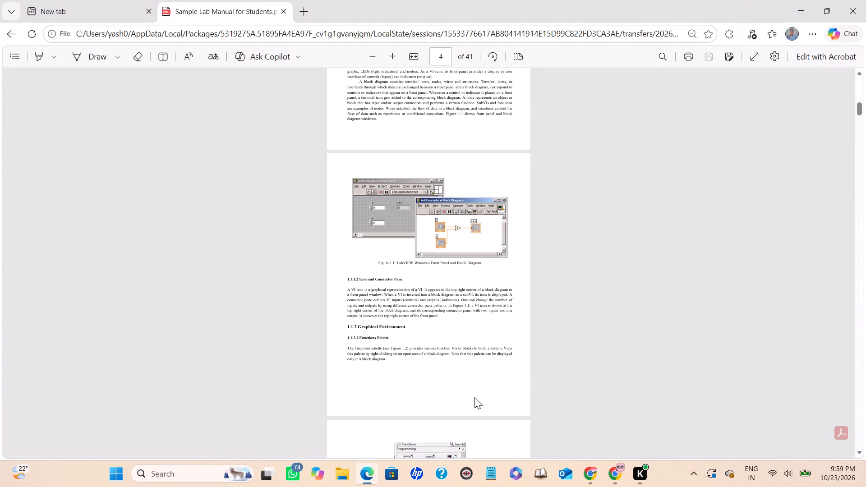
Launch Microsoft Word, bring it to the front and maximize its window.
{"action": "type", "text": "word"}
{"action": "key", "text": "Return"}
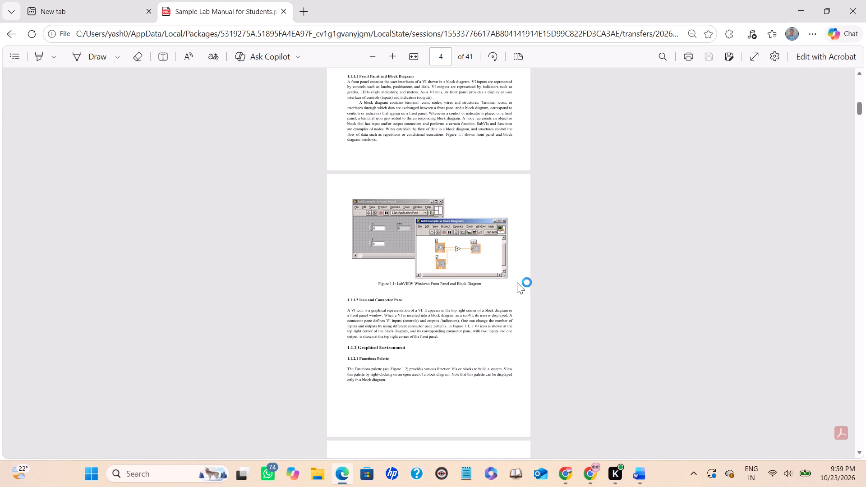
{"action": "left_click", "coordinate": [642, 473]}
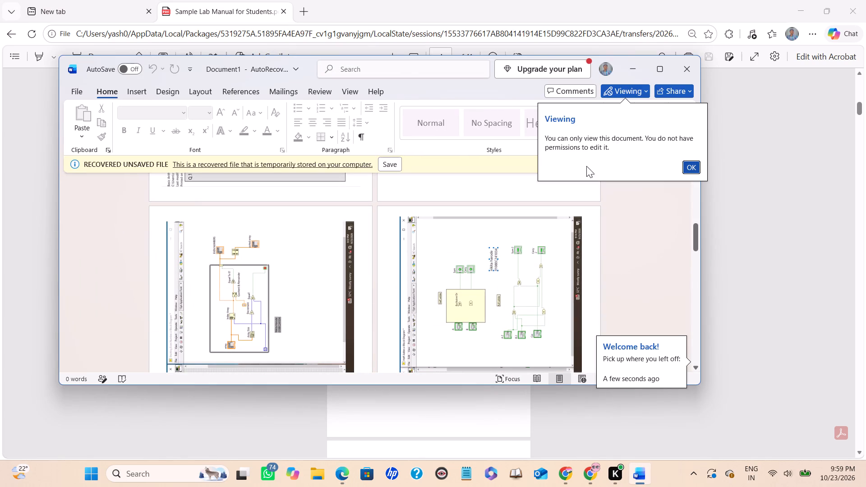
{"action": "left_click", "coordinate": [665, 69]}
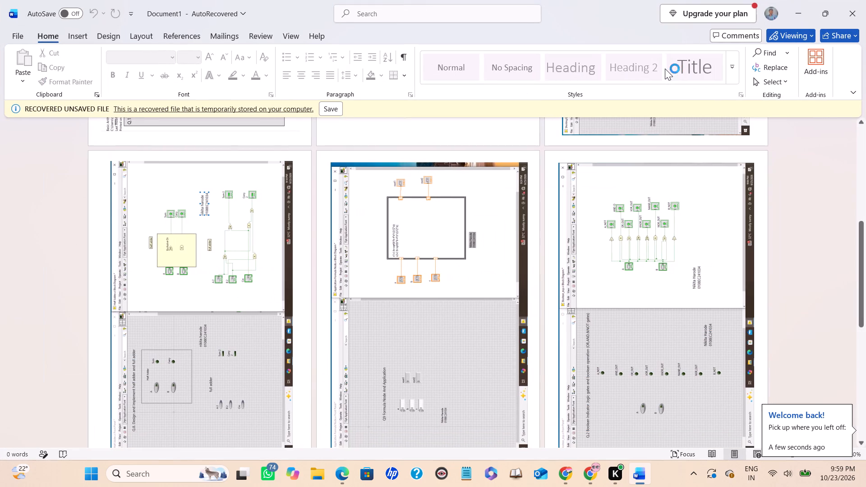
Create a new blank document in Word.
{"action": "left_click", "coordinate": [11, 32]}
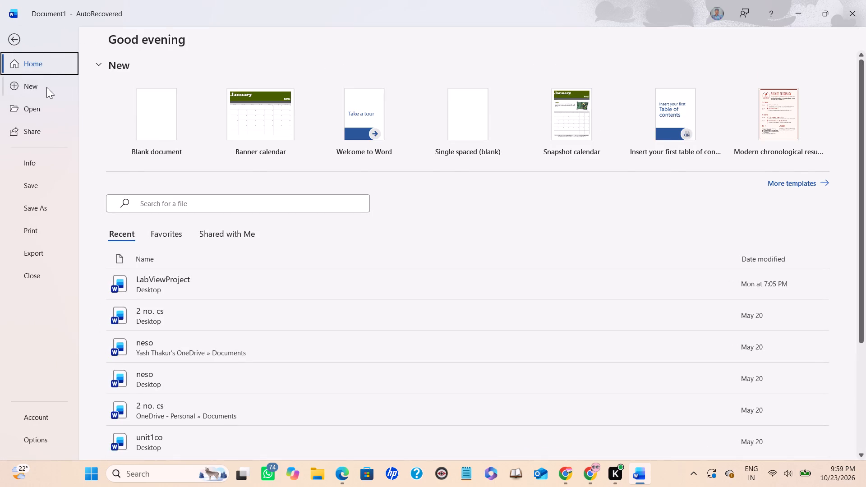
{"action": "left_click", "coordinate": [46, 86]}
{"action": "left_click", "coordinate": [161, 114]}
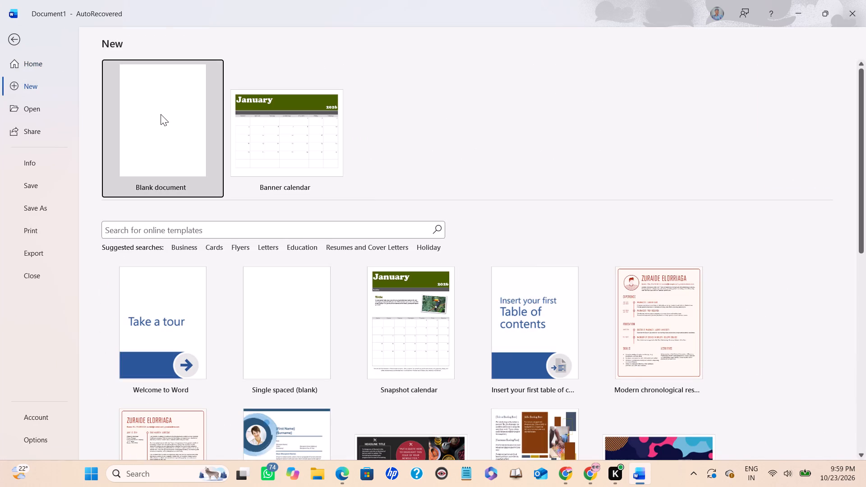
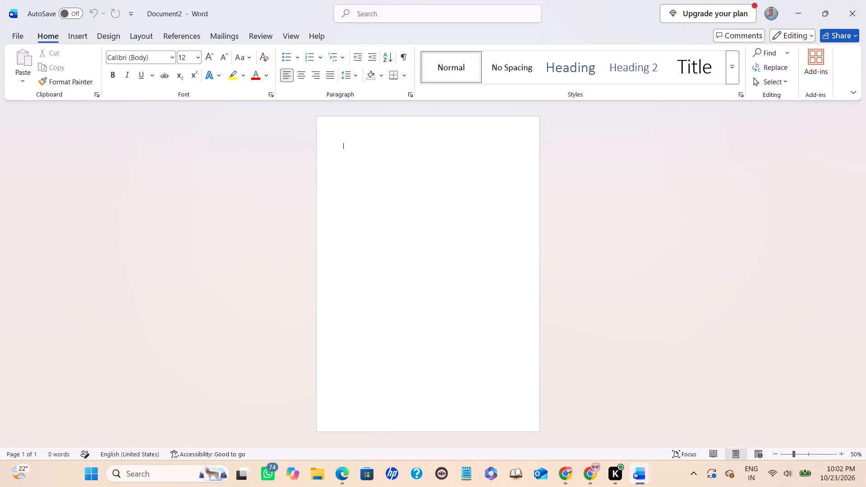
Open a File Explorer window on its Home view to browse the computer's folders and recent files.
{"action": "left_click", "coordinate": [314, 478]}
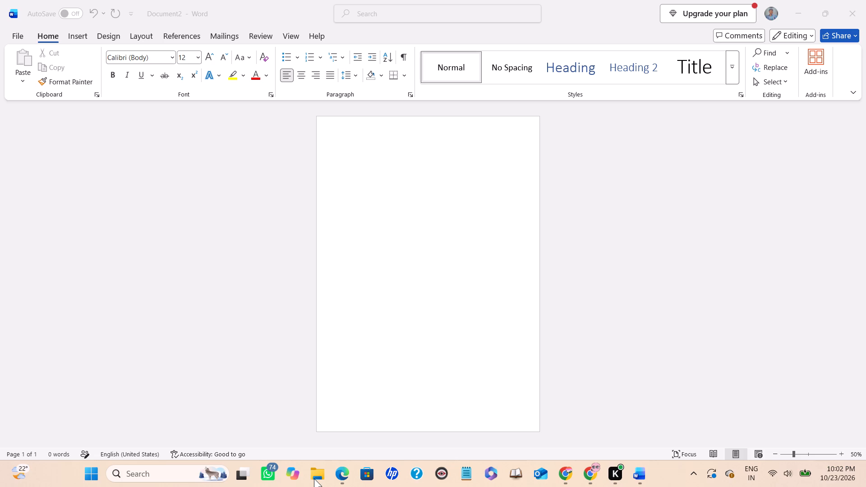
{"action": "left_click", "coordinate": [321, 471]}
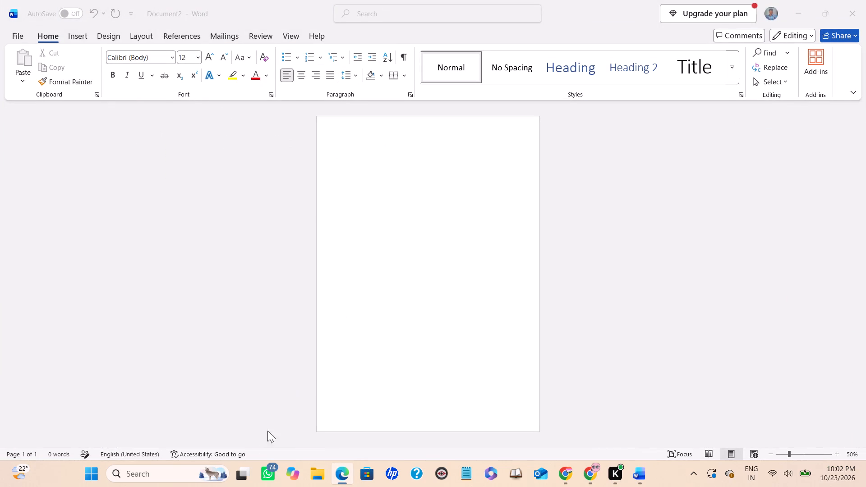
{"action": "left_click", "coordinate": [318, 479]}
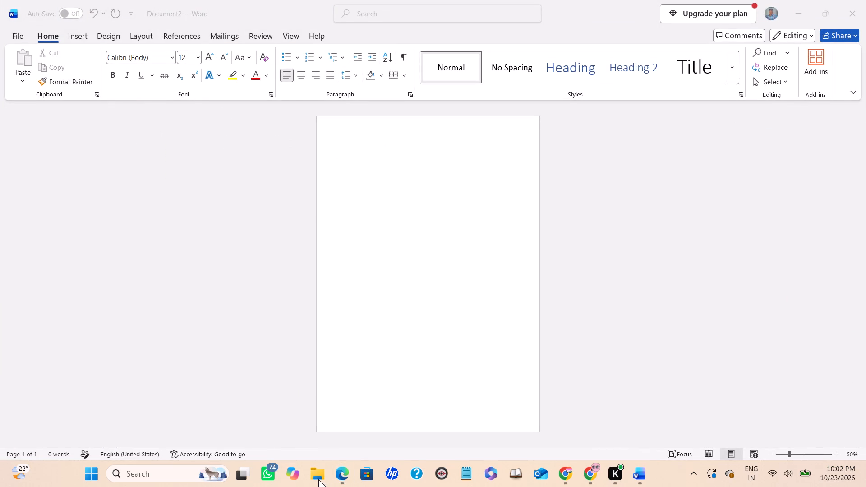
{"action": "left_click", "coordinate": [318, 479]}
{"action": "scroll", "coordinate": [369, 336], "scroll_direction": "down", "scroll_amount": 2}
{"action": "scroll", "coordinate": [369, 336], "scroll_direction": "up", "scroll_amount": 2}
{"action": "scroll", "coordinate": [369, 336], "scroll_direction": "down", "scroll_amount": 1}
{"action": "triple_click", "coordinate": [319, 472]}
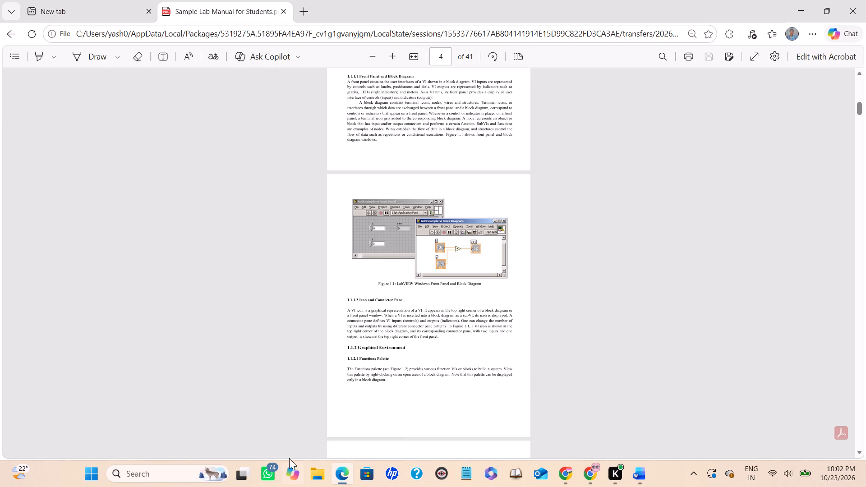
{"action": "left_click", "coordinate": [310, 475]}
{"action": "left_click", "coordinate": [310, 475]}
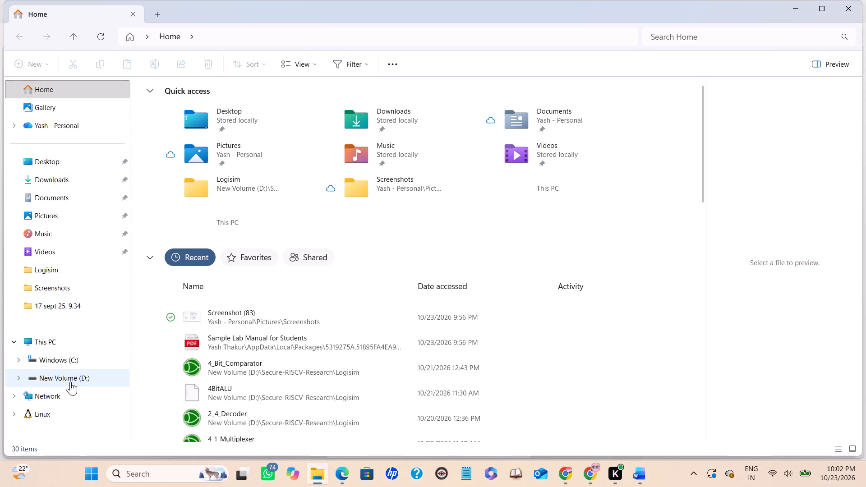
{"action": "scroll", "coordinate": [70, 381], "scroll_direction": "down", "scroll_amount": 2}
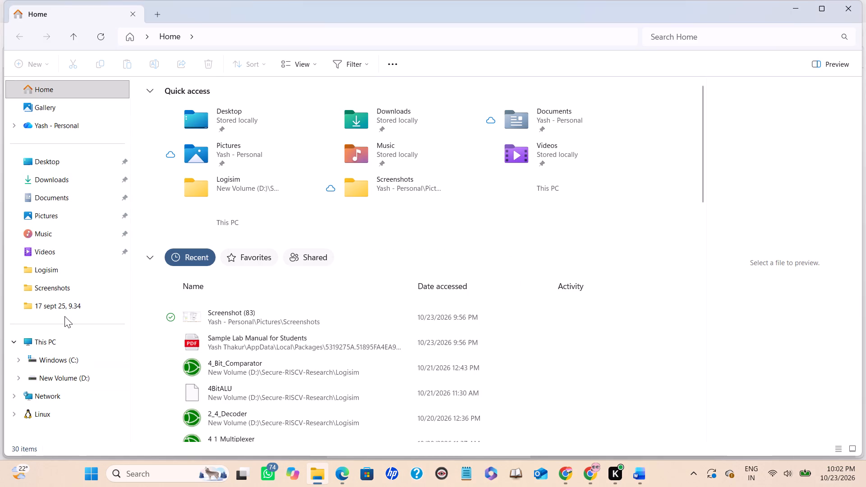
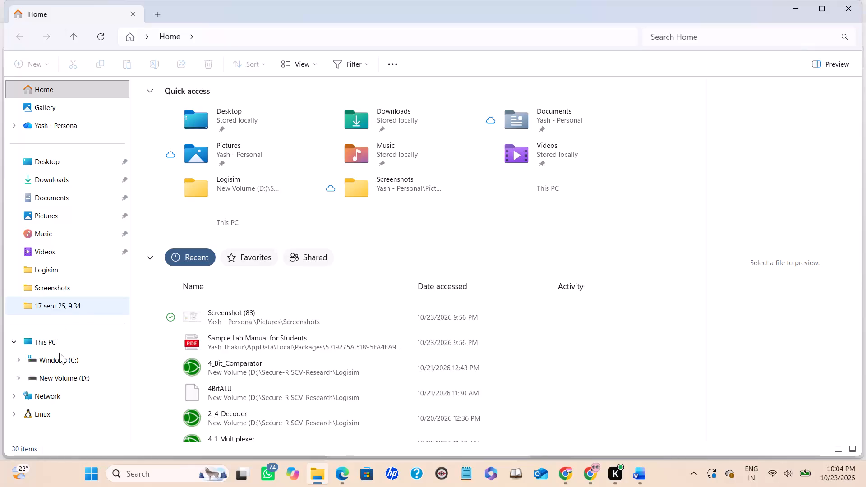
Open the This PC location to browse the computer's drives.
{"action": "scroll", "coordinate": [59, 353], "scroll_direction": "down", "scroll_amount": 2}
{"action": "left_click", "coordinate": [37, 336]}
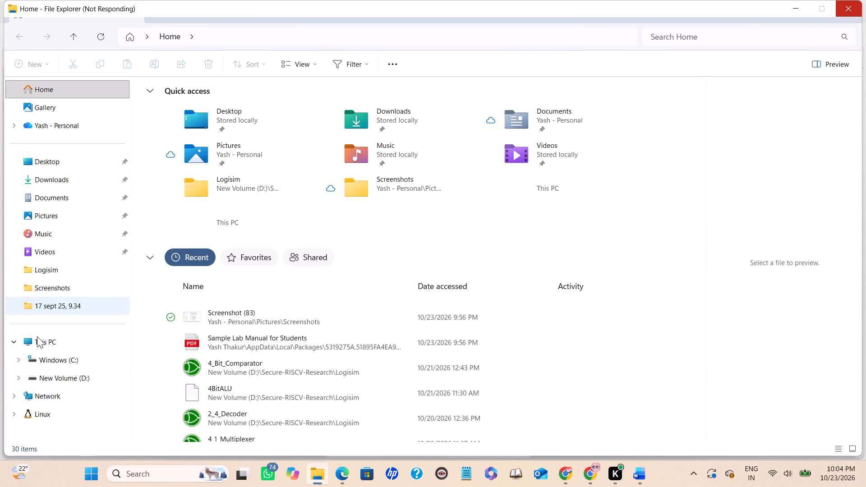
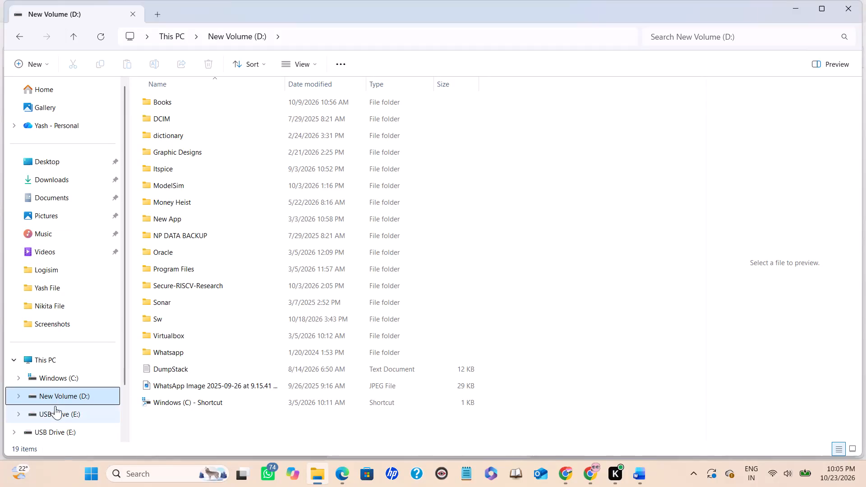
Open the USB Drive (E:) to browse its files.
{"action": "left_click", "coordinate": [55, 409]}
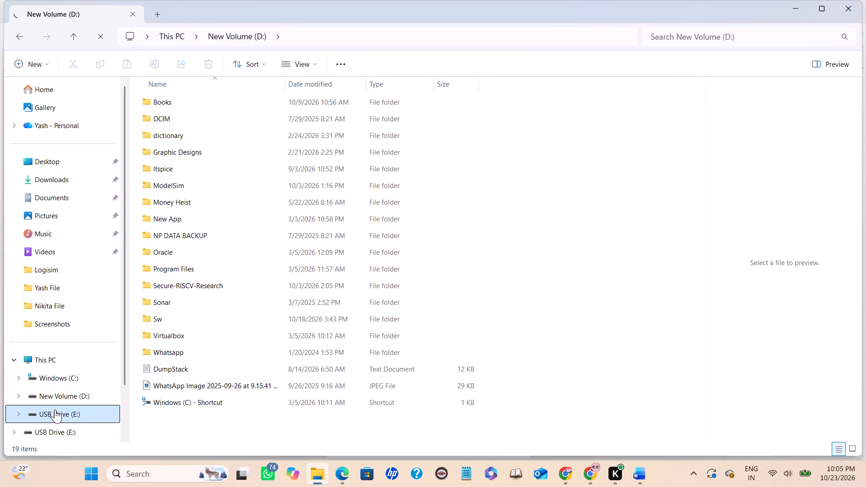
{"action": "left_click", "coordinate": [55, 409]}
{"action": "scroll", "coordinate": [55, 409], "scroll_direction": "down", "scroll_amount": 1}
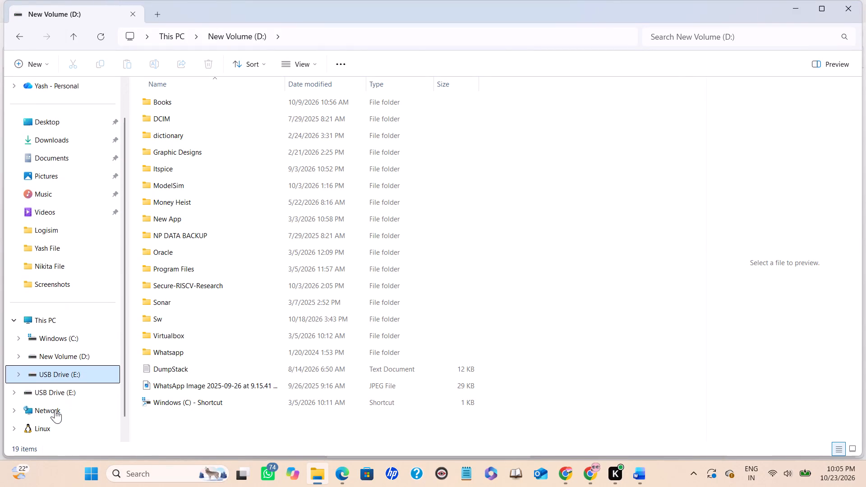
{"action": "scroll", "coordinate": [55, 409], "scroll_direction": "down", "scroll_amount": 1}
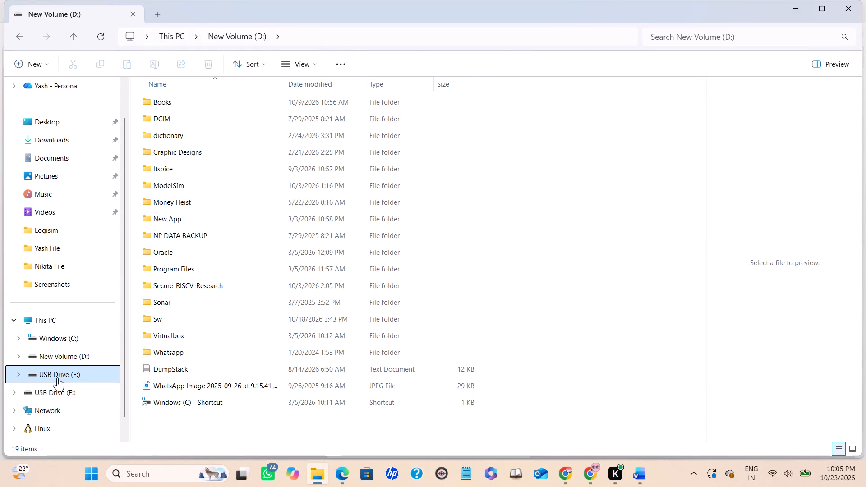
{"action": "left_click", "coordinate": [57, 377]}
{"action": "left_click", "coordinate": [58, 388]}
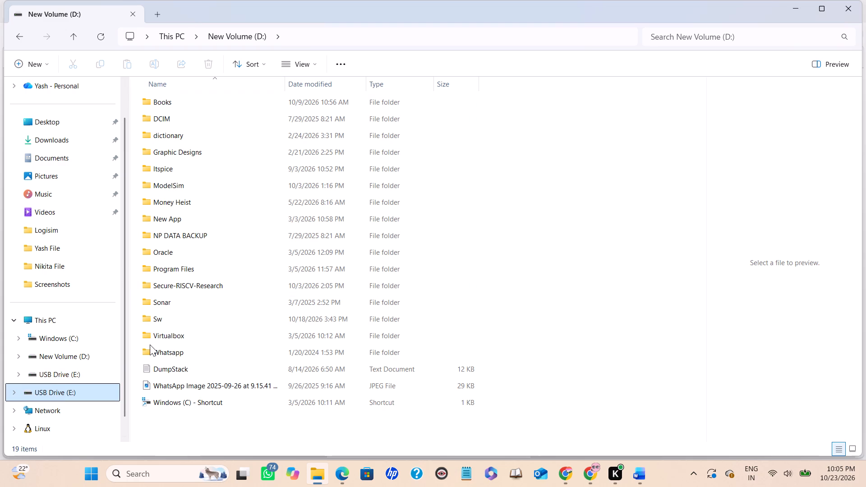
{"action": "double_click", "coordinate": [71, 377]}
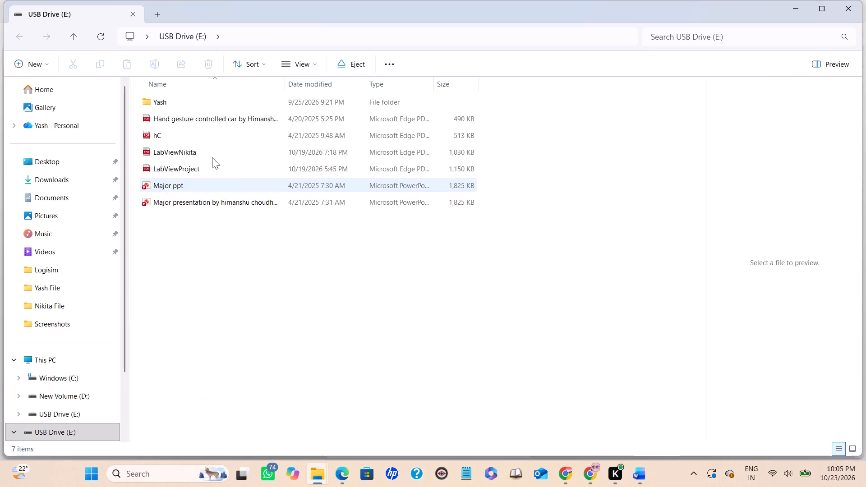
Copy the Yash folder from the USB Drive (E:) to the Desktop.
{"action": "left_click", "coordinate": [183, 103]}
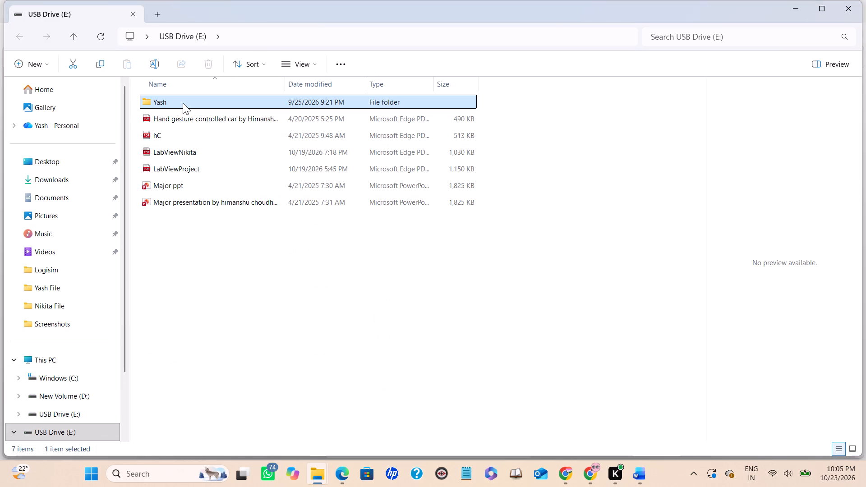
{"action": "key", "text": "ctrl+c"}
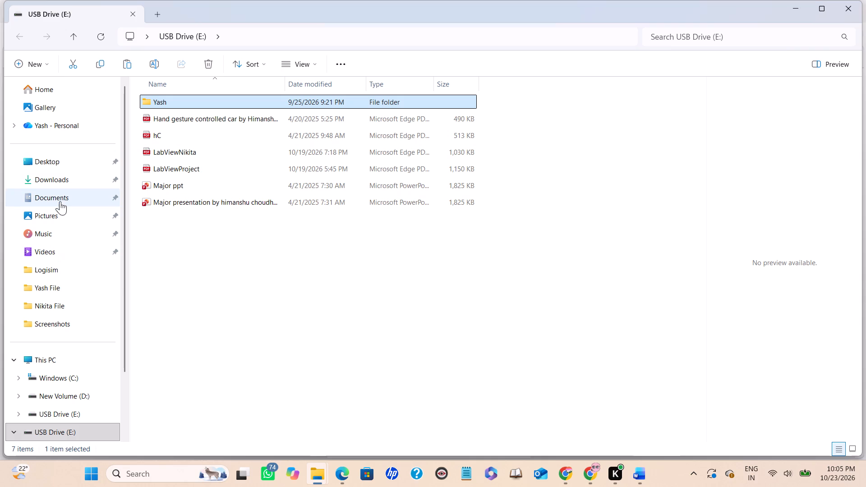
{"action": "left_click", "coordinate": [57, 158]}
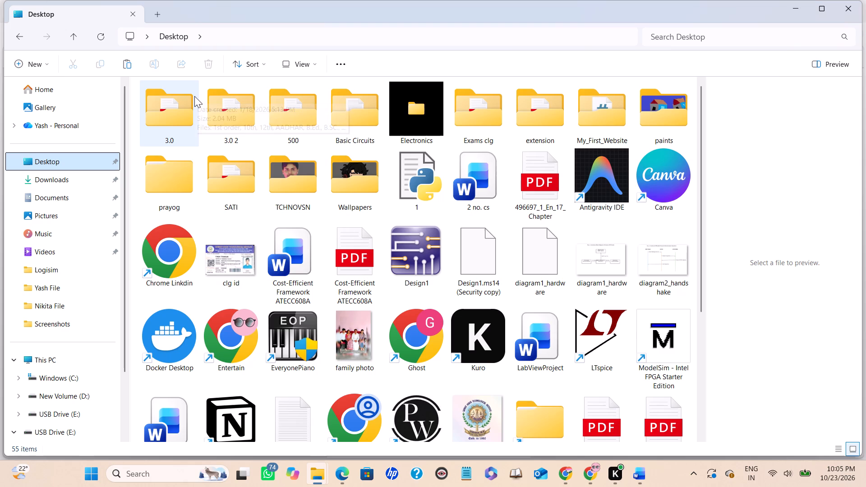
{"action": "key", "text": "ctrl+v"}
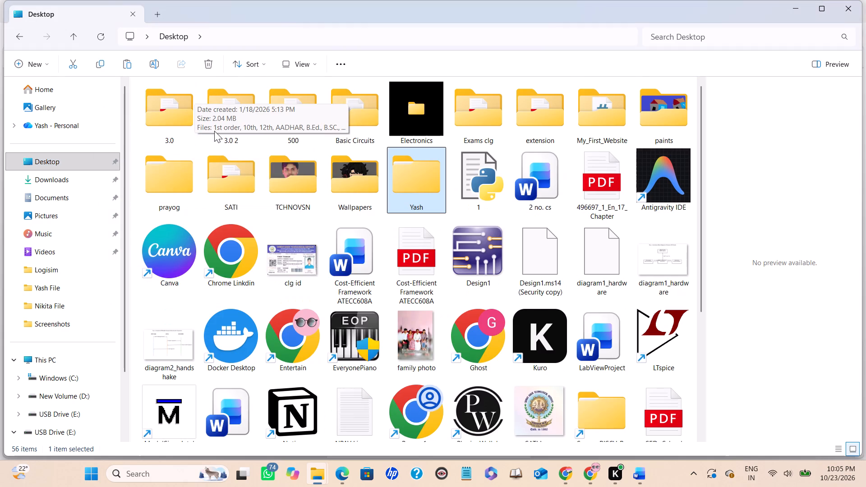
Open the Yash File folder within the lab view folder of the Desktop's Yash folder.
{"action": "scroll", "coordinate": [244, 175], "scroll_direction": "down", "scroll_amount": 6}
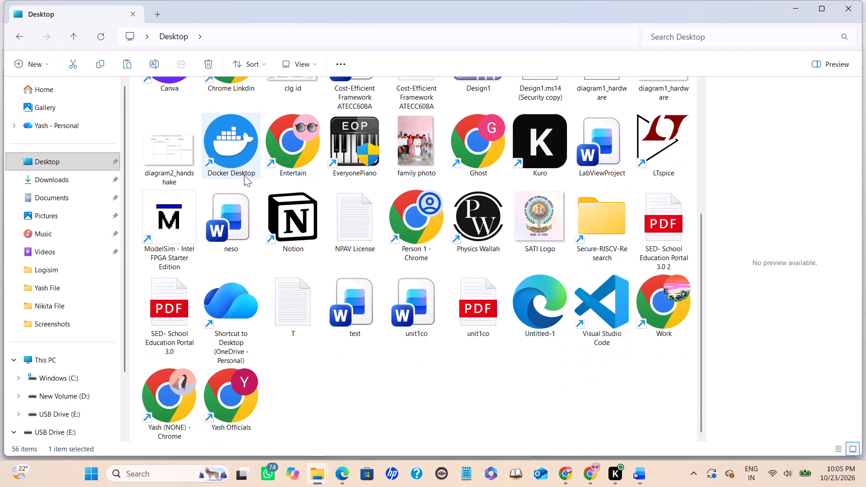
{"action": "scroll", "coordinate": [244, 175], "scroll_direction": "up", "scroll_amount": 6}
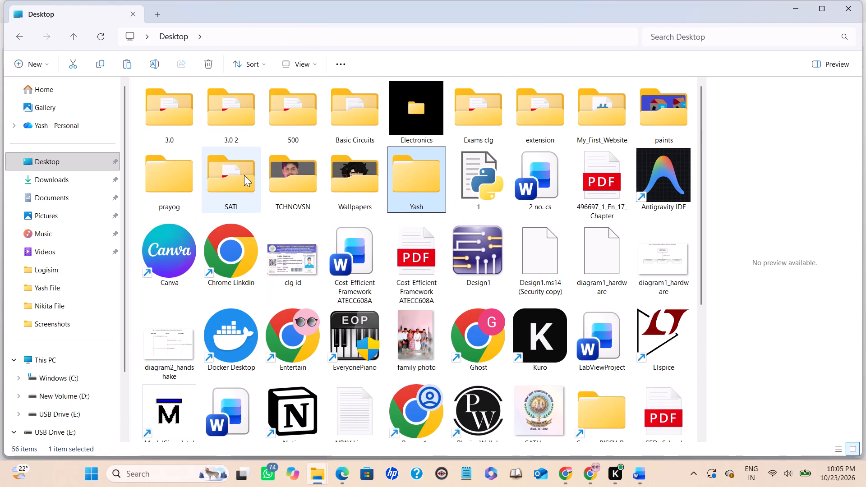
{"action": "double_click", "coordinate": [418, 174]}
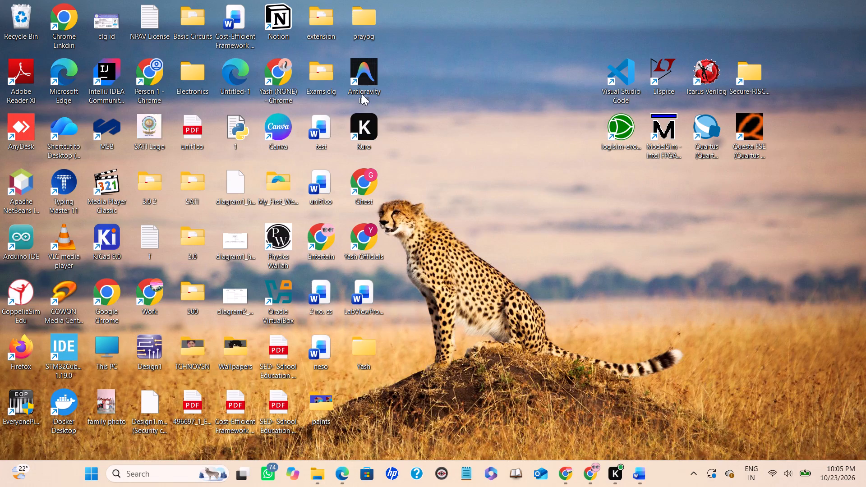
{"action": "double_click", "coordinate": [359, 356]}
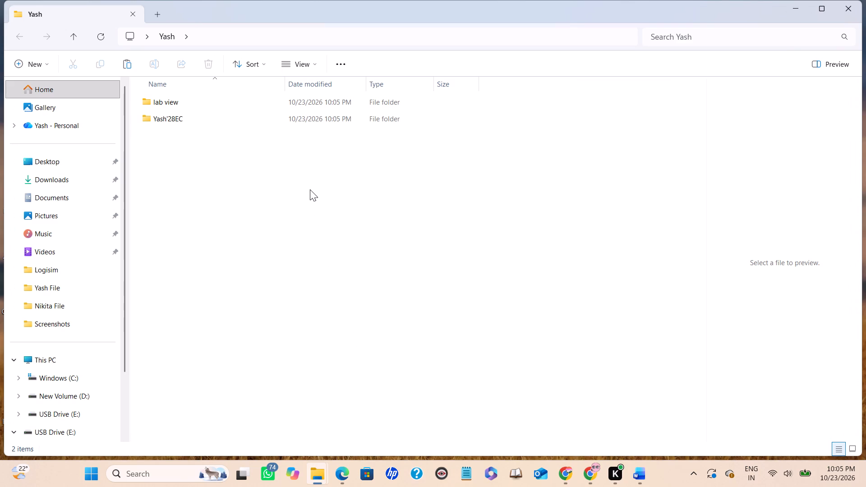
{"action": "double_click", "coordinate": [286, 103]}
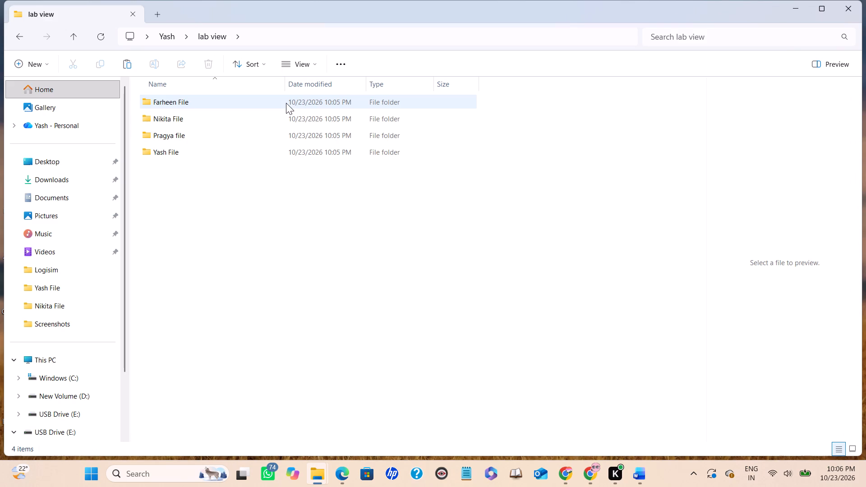
{"action": "double_click", "coordinate": [258, 149]}
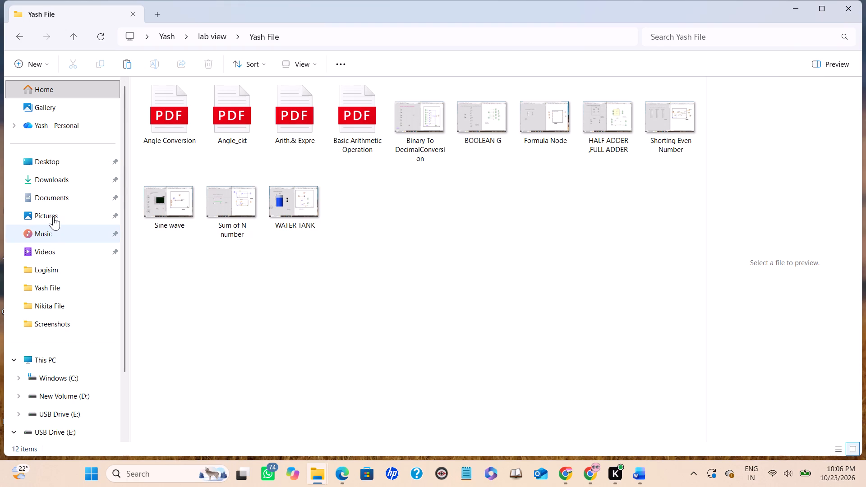
Open the Gallery to view the computer's recent pictures.
{"action": "left_click", "coordinate": [54, 113]}
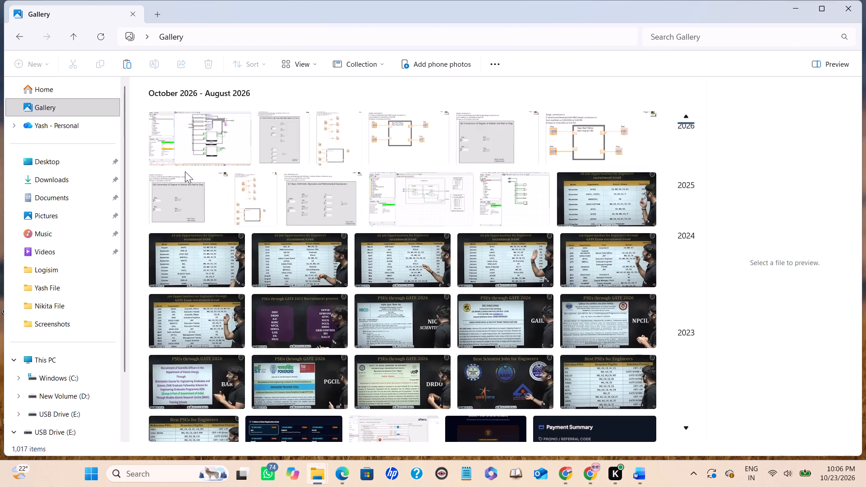
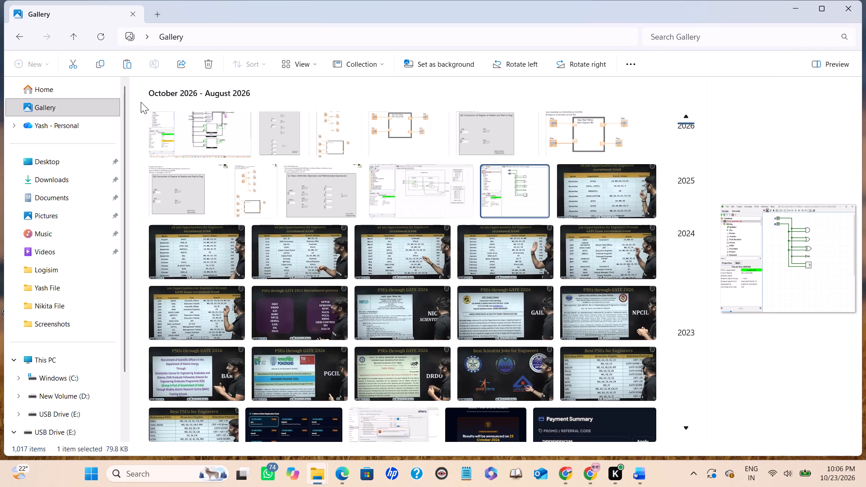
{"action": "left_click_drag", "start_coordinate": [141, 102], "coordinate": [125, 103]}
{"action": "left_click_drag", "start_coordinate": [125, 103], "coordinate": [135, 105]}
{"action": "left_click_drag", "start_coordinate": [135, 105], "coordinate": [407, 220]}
Delete the two Logisim circuit screenshots, the logic-gates one and the newest one, from the Gallery.
{"action": "left_click", "coordinate": [491, 184]}
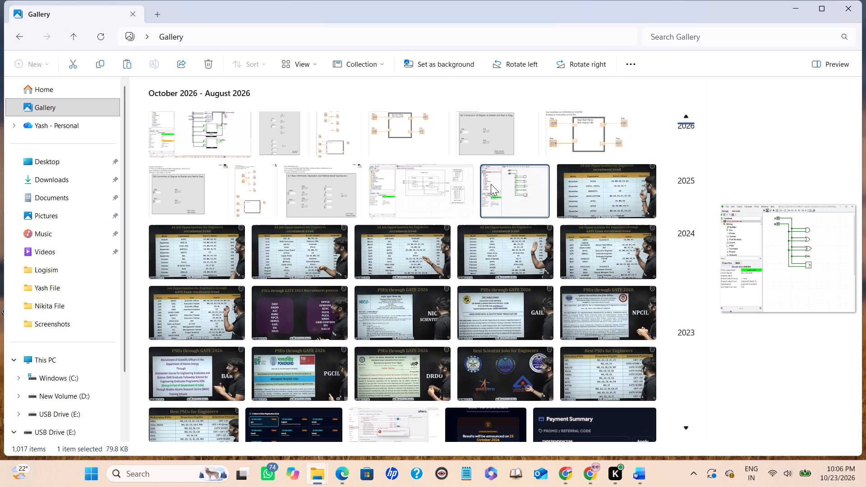
{"action": "key", "text": "Delete"}
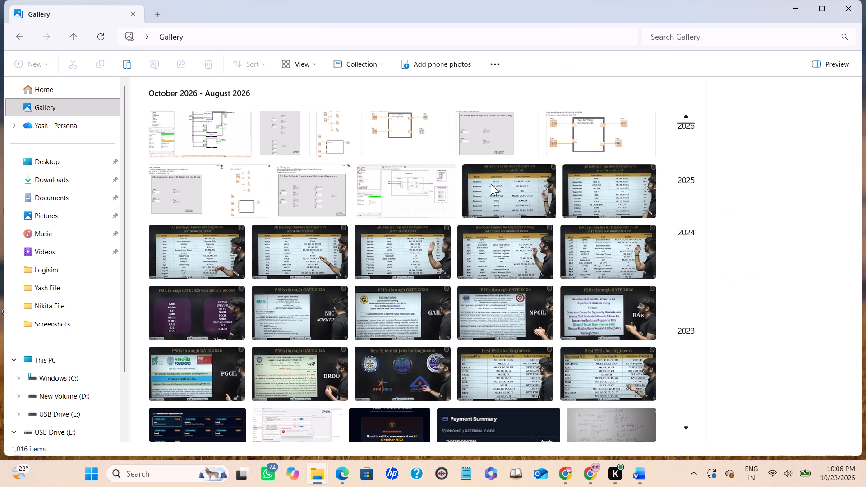
{"action": "left_click", "coordinate": [218, 147]}
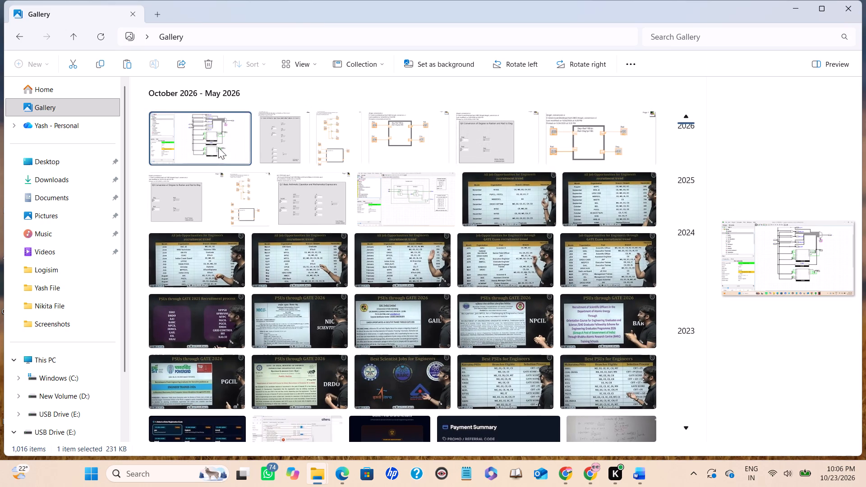
{"action": "key", "text": "Delete"}
{"action": "key", "text": "Delete"}
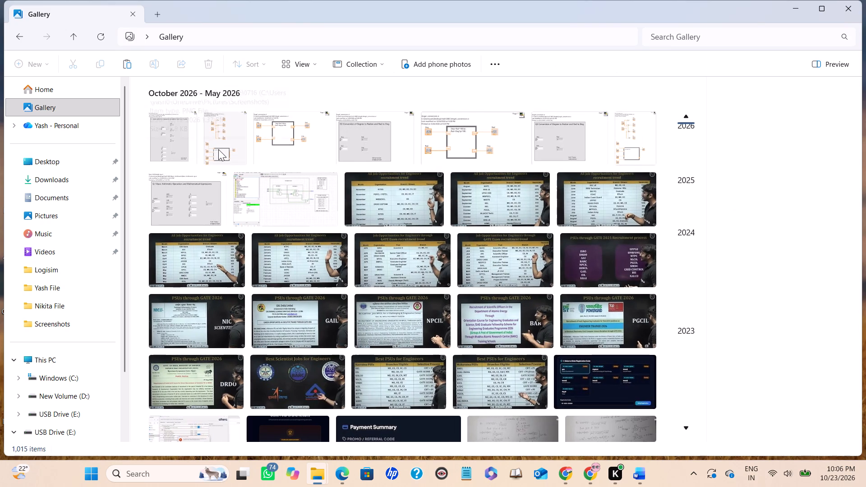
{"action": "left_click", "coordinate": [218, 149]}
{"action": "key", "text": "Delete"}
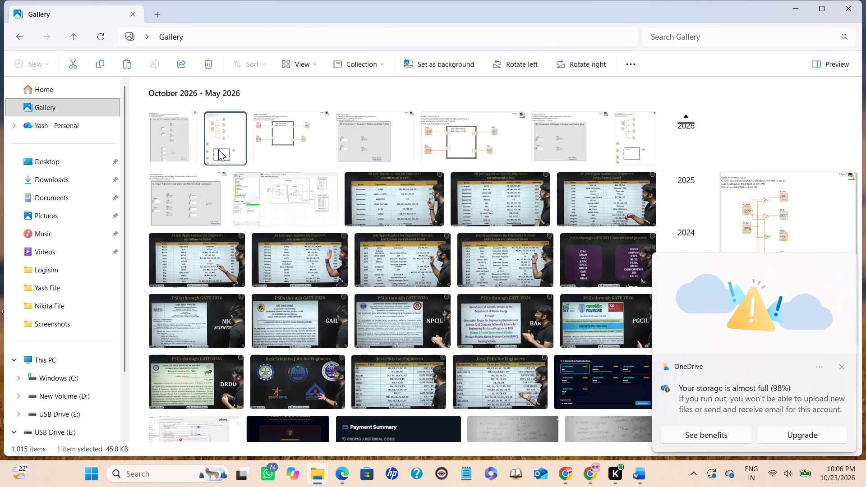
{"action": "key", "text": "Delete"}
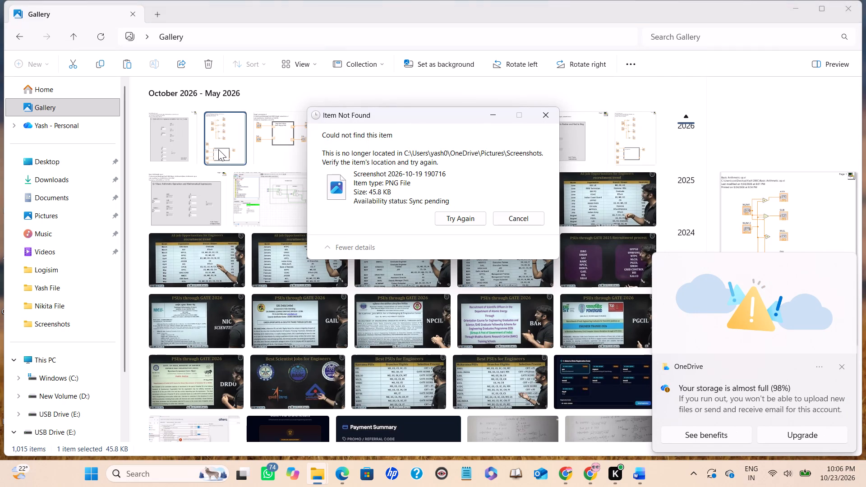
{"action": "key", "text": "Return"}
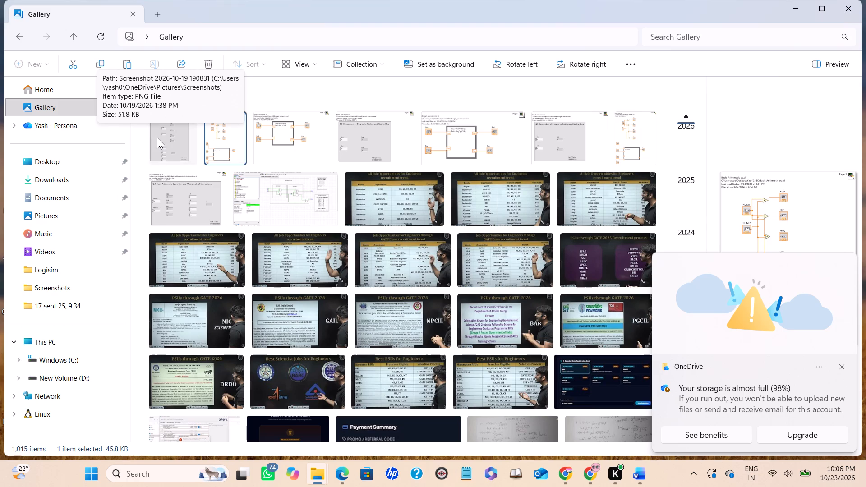
{"action": "left_click", "coordinate": [157, 138]}
{"action": "key", "text": "Delete"}
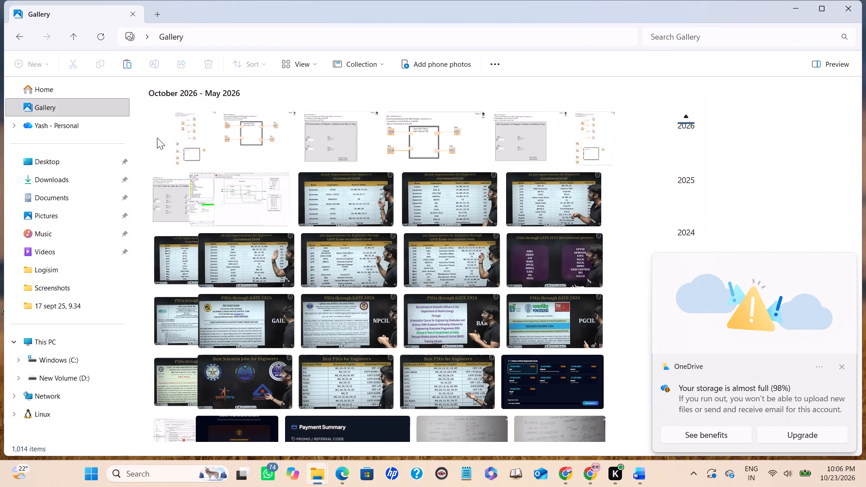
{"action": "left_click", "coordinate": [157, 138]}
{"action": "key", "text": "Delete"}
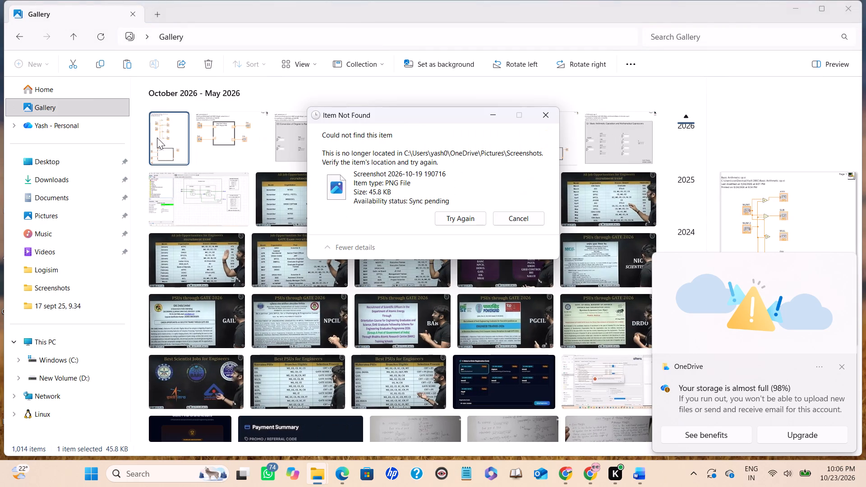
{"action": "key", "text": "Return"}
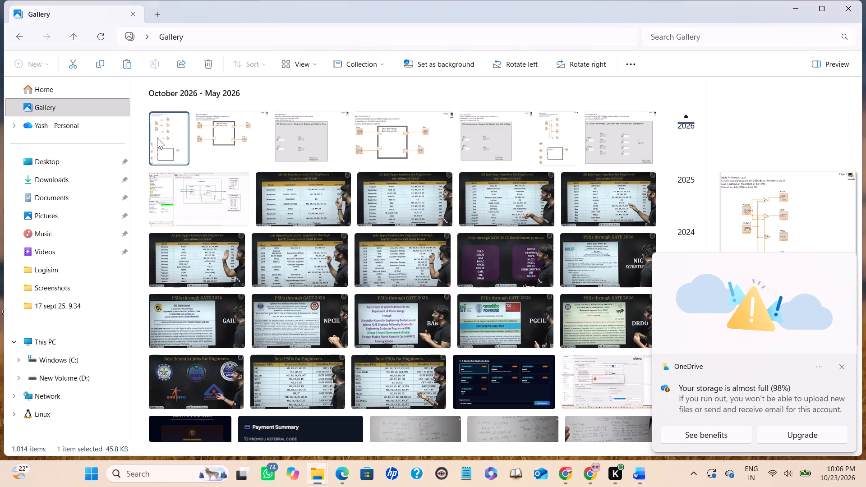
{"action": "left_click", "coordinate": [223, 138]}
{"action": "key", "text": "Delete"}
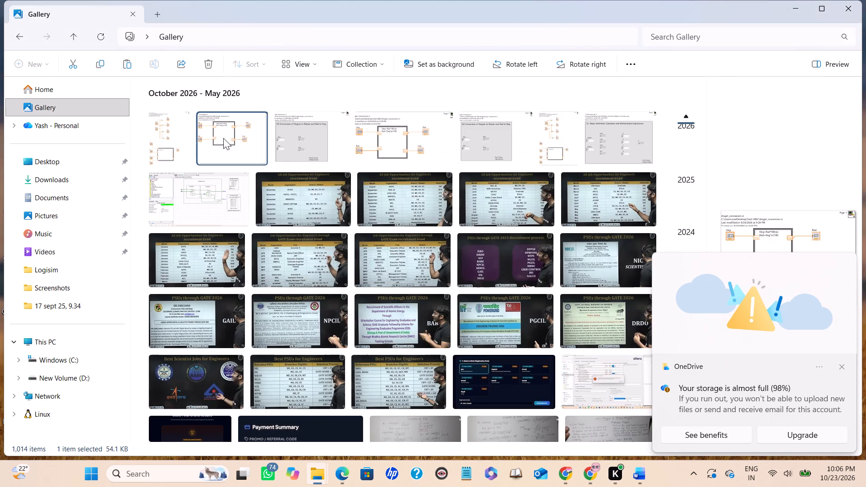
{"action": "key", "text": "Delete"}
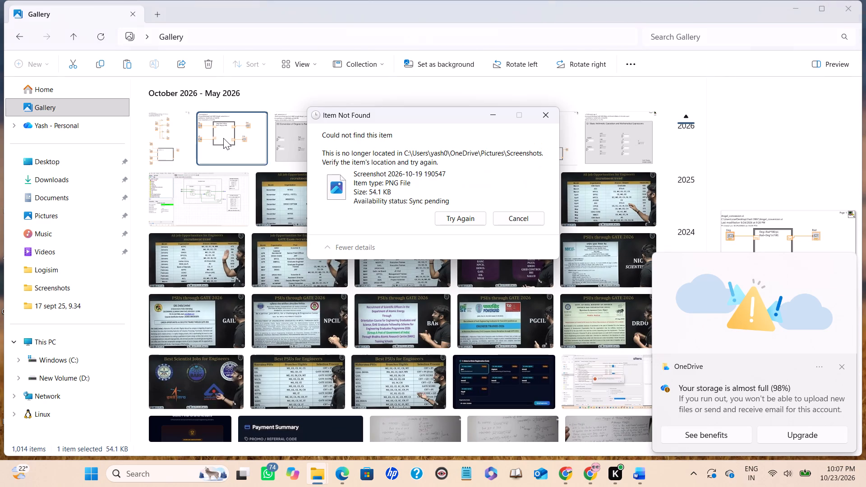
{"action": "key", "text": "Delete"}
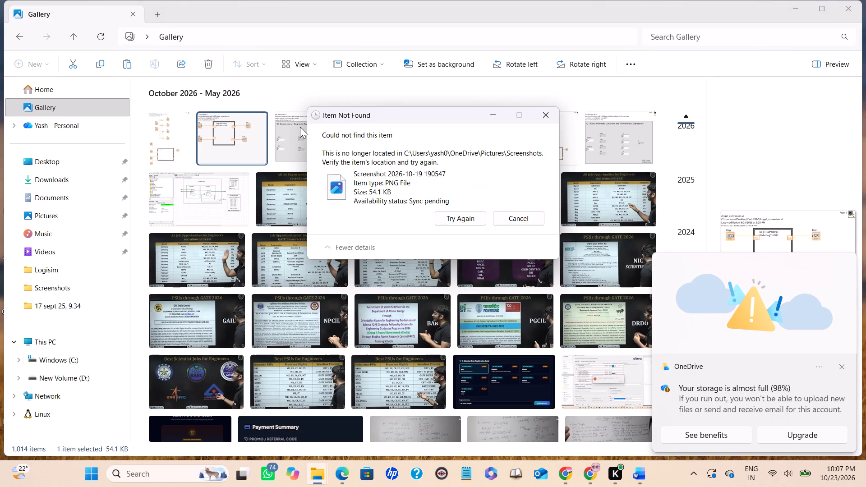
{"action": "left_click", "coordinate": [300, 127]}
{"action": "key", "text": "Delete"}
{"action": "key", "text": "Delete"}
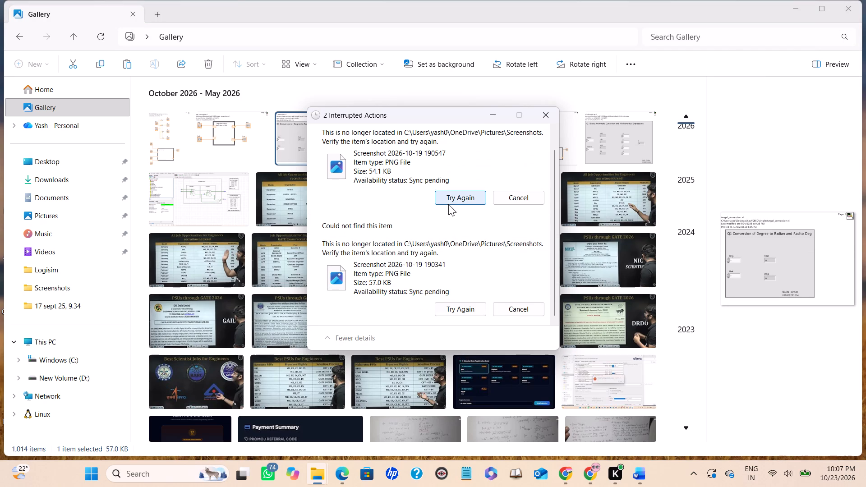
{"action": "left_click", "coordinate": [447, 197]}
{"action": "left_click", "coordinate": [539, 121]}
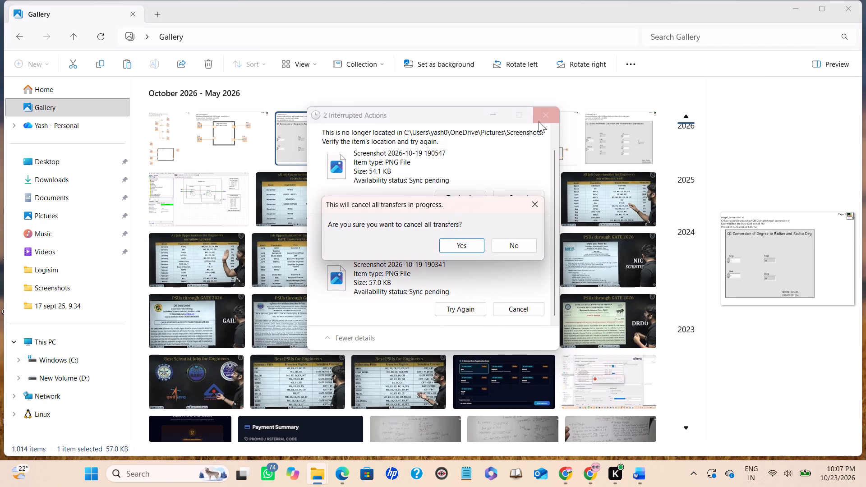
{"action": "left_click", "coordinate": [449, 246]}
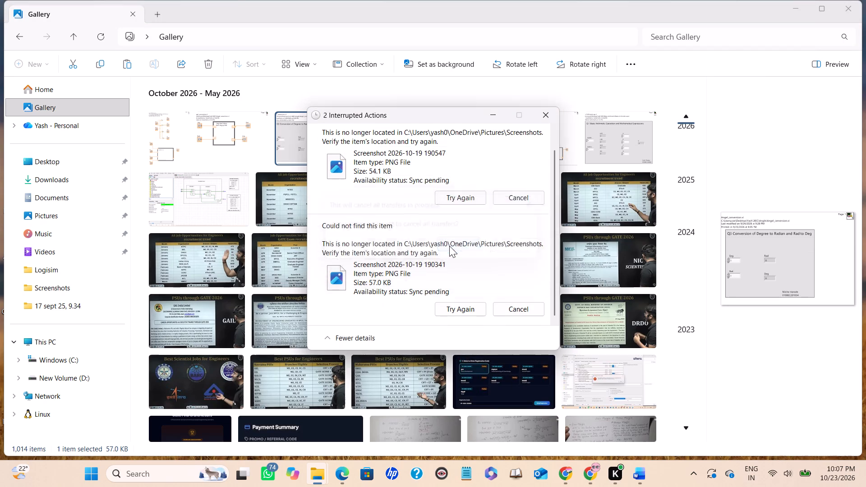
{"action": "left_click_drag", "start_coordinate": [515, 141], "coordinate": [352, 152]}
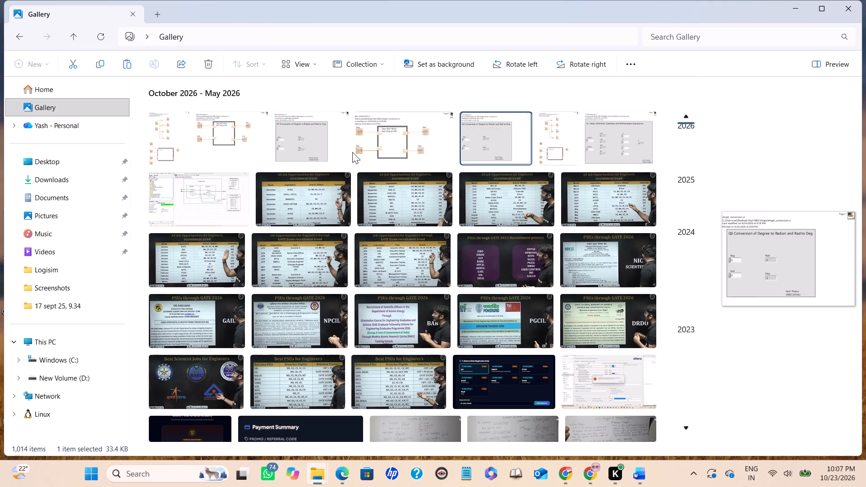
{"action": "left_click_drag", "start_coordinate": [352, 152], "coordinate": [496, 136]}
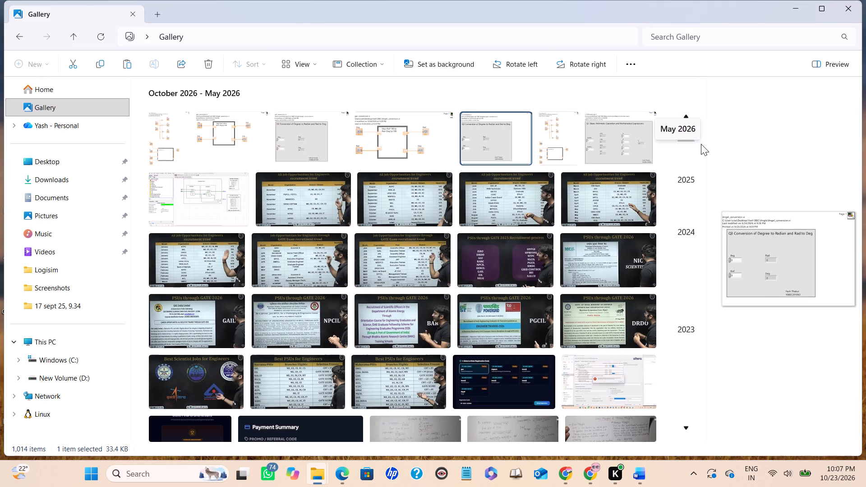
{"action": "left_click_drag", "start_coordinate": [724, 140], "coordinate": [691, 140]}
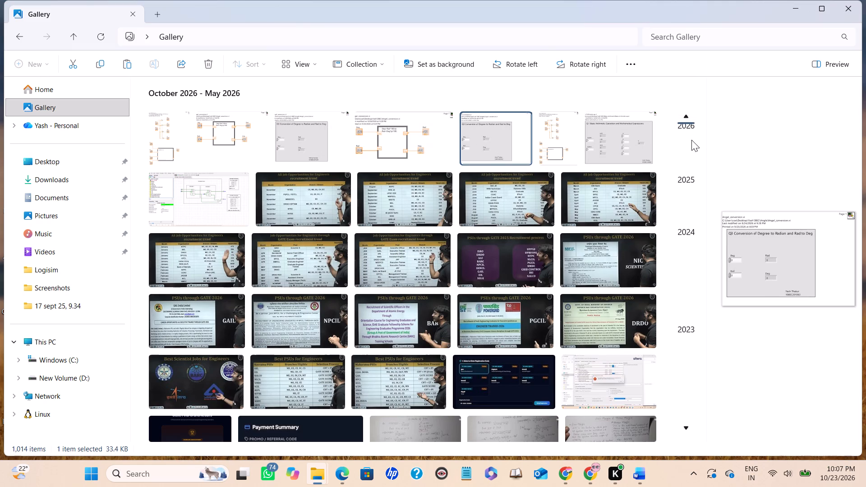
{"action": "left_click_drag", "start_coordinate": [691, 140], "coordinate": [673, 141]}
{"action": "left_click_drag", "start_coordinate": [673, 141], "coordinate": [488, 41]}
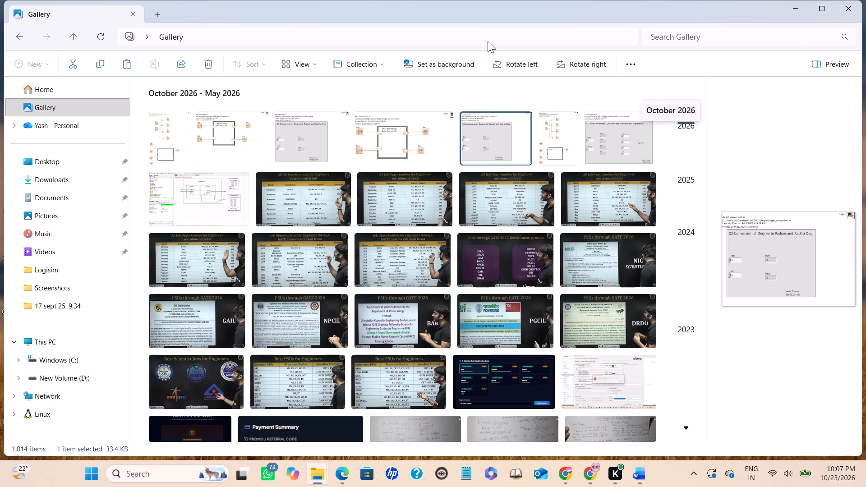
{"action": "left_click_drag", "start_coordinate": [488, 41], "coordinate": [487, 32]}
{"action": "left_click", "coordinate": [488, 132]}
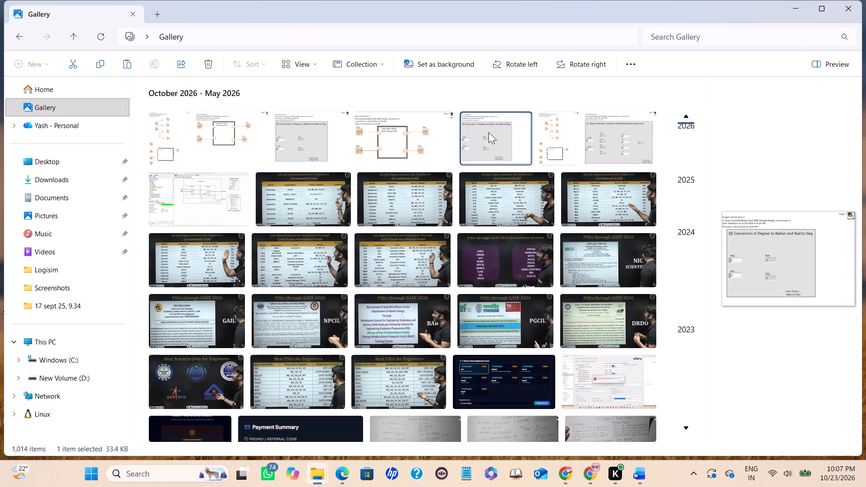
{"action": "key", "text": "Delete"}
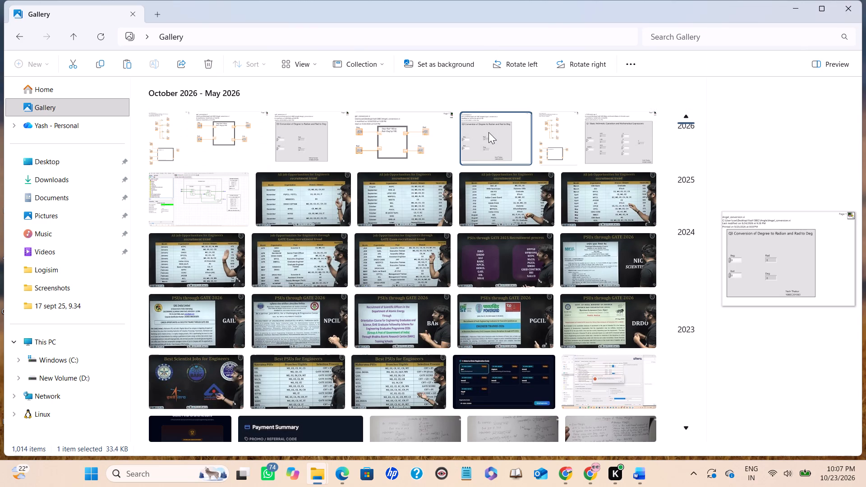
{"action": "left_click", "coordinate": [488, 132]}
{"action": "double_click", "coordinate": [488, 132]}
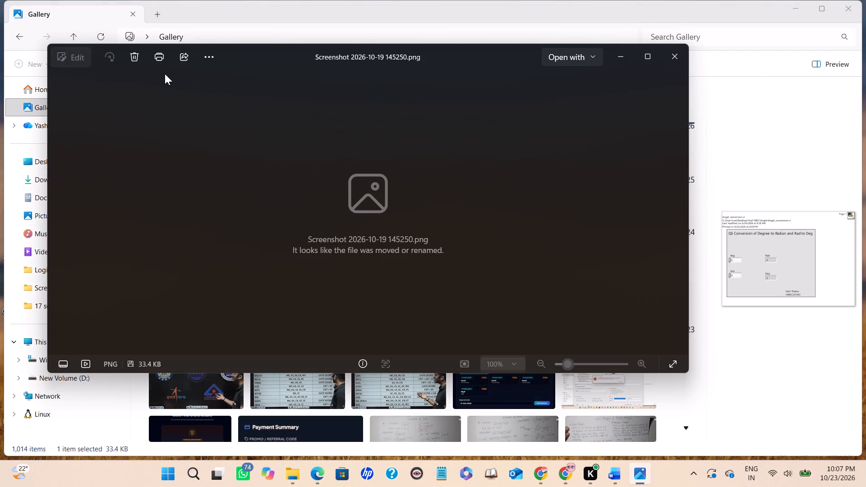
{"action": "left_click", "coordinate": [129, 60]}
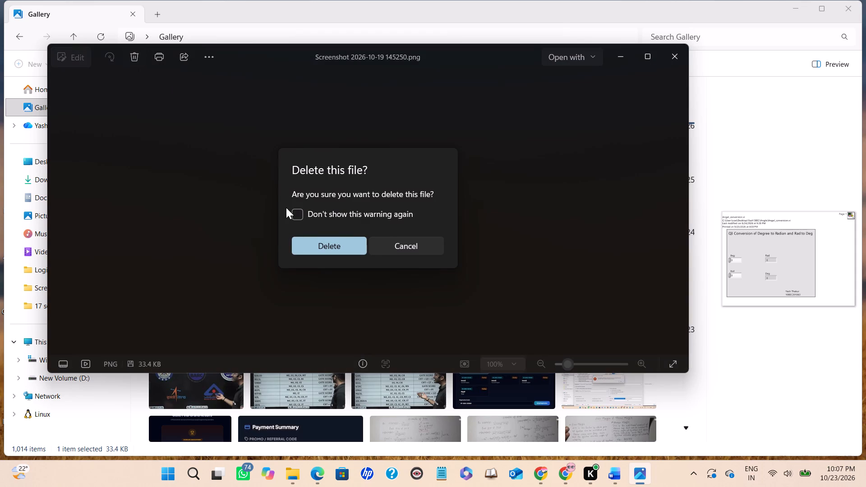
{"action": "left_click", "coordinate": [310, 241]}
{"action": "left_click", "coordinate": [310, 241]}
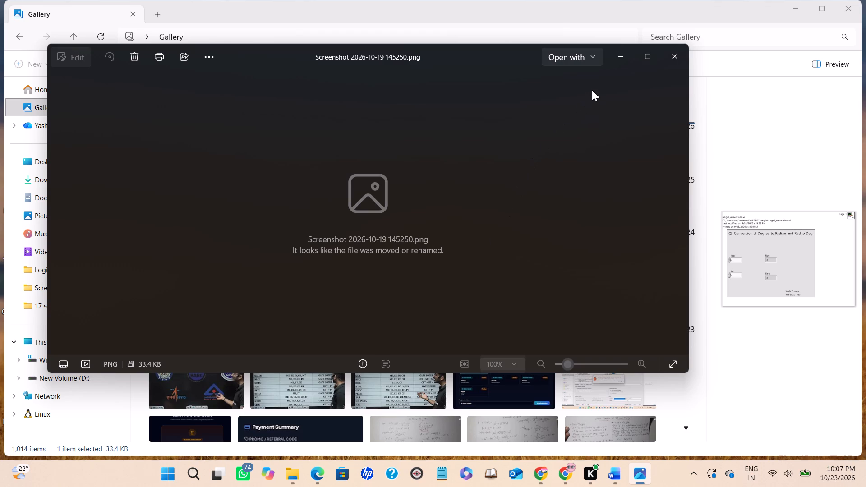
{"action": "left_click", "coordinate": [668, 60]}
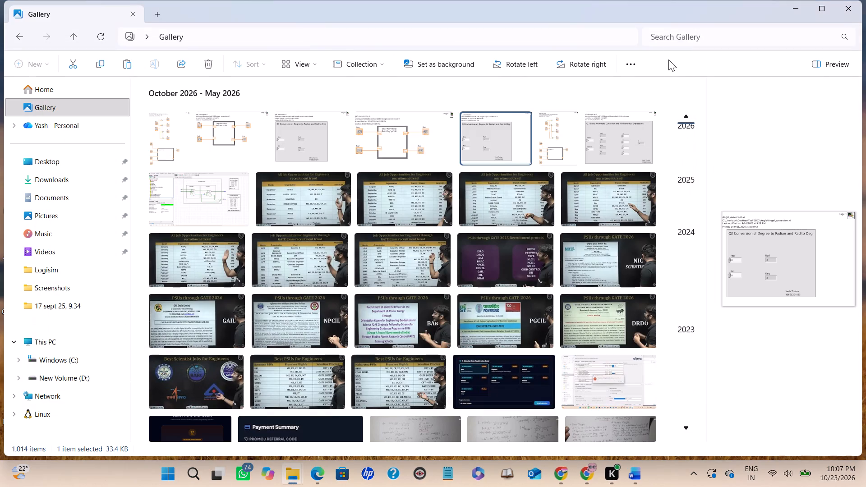
{"action": "left_click", "coordinate": [317, 155]}
{"action": "double_click", "coordinate": [317, 155]}
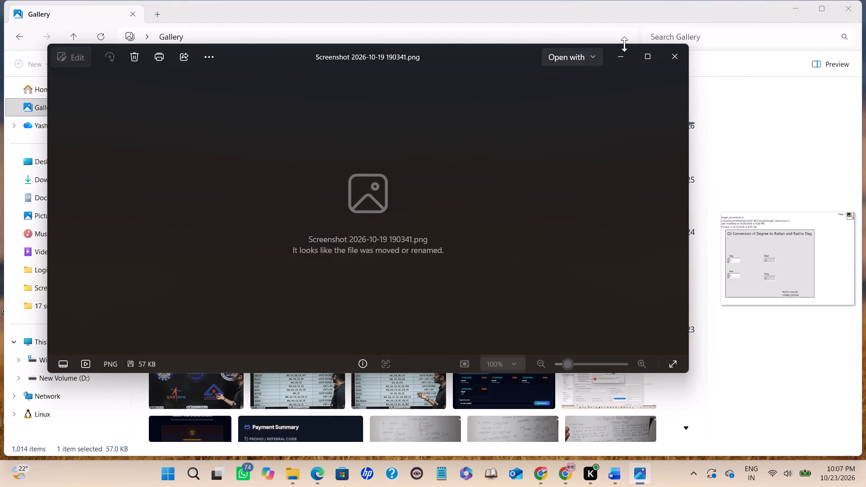
{"action": "left_click", "coordinate": [660, 56]}
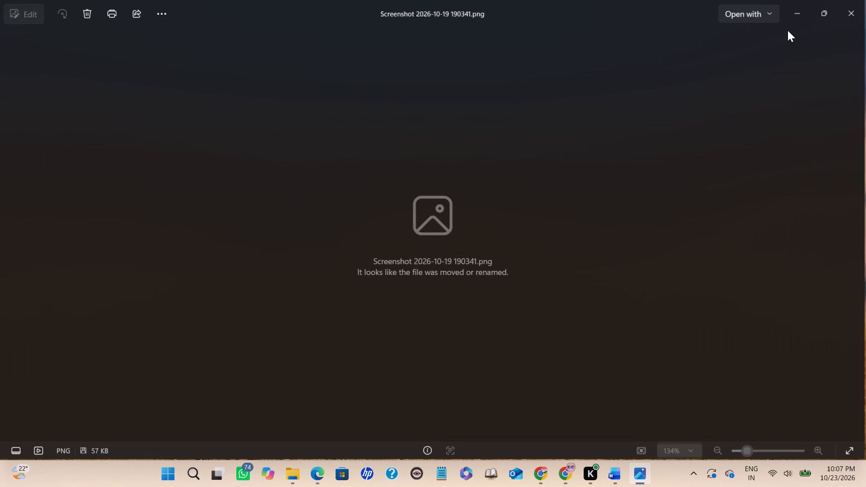
{"action": "left_click", "coordinate": [857, 9]}
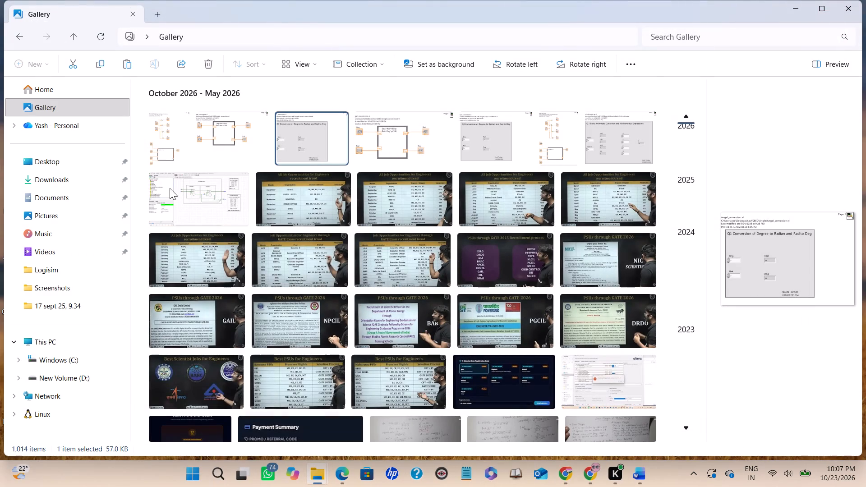
{"action": "double_click", "coordinate": [182, 200]}
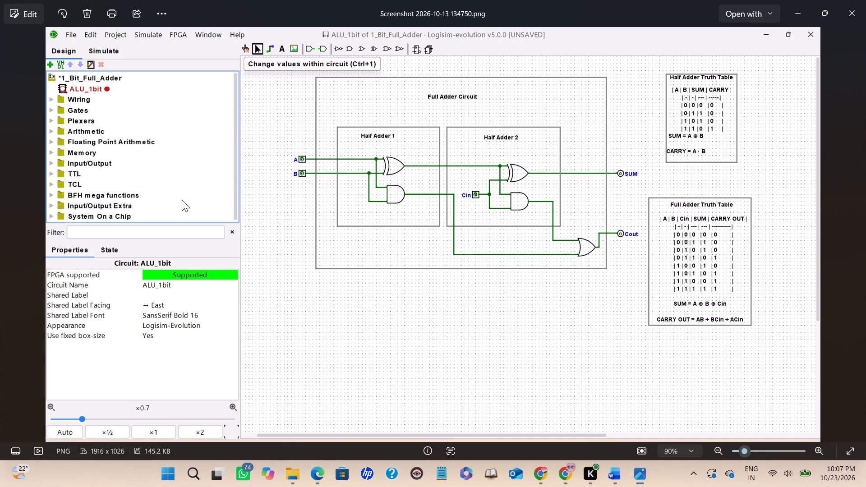
{"action": "left_click", "coordinate": [182, 200]}
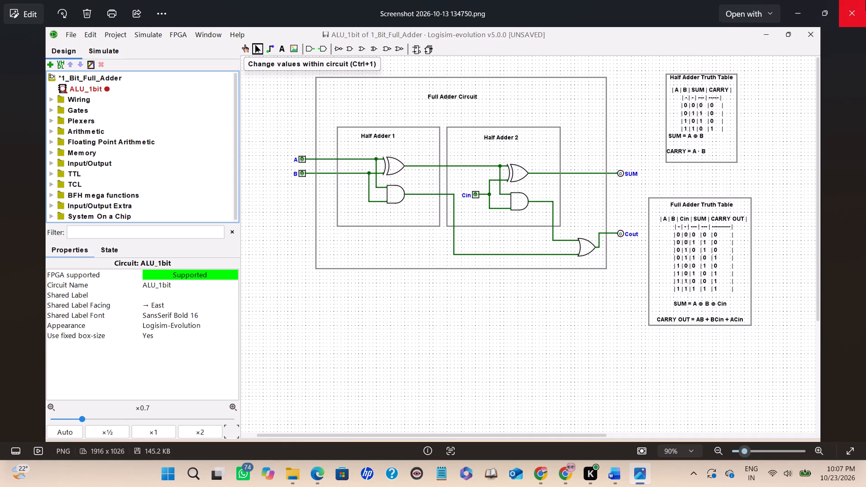
{"action": "left_click", "coordinate": [857, 5]}
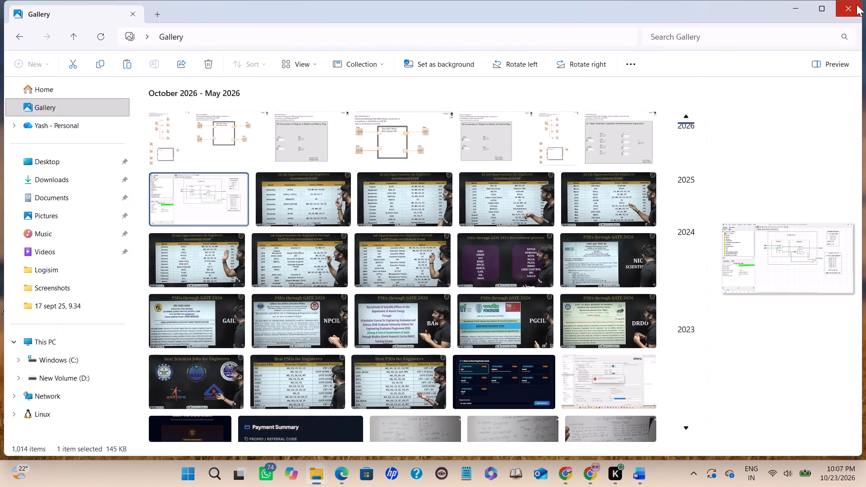
{"action": "double_click", "coordinate": [595, 117]}
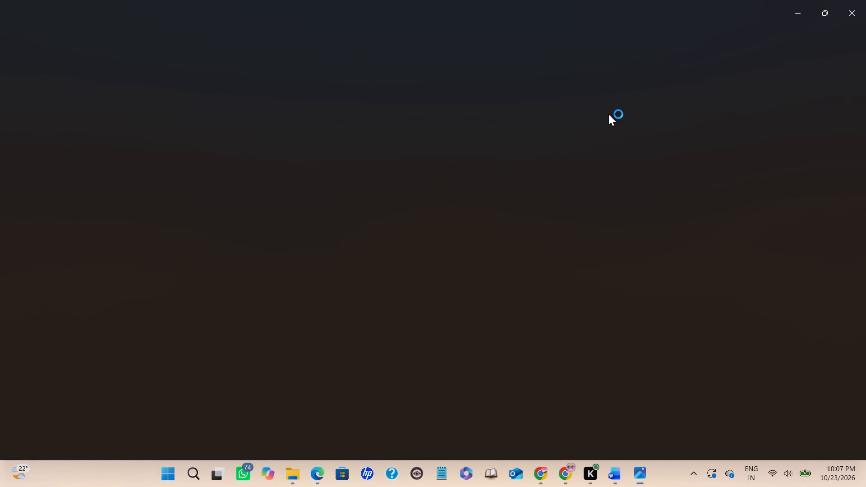
{"action": "left_click", "coordinate": [865, 13]}
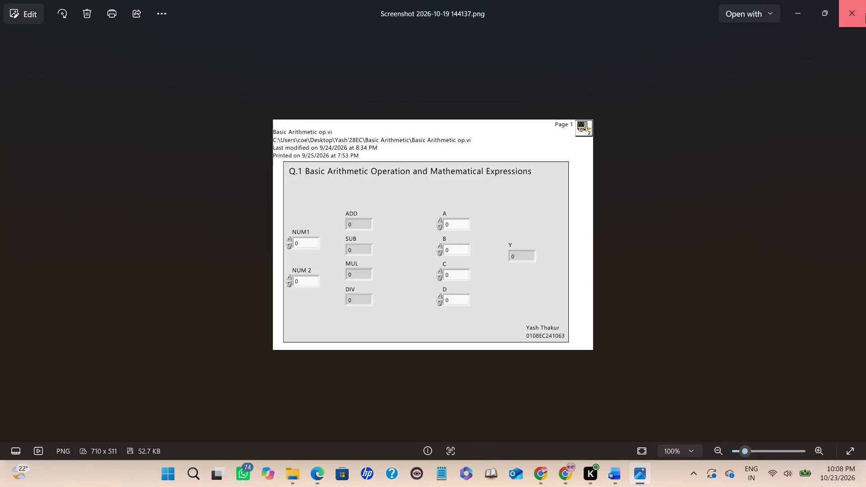
{"action": "key", "text": "Delete"}
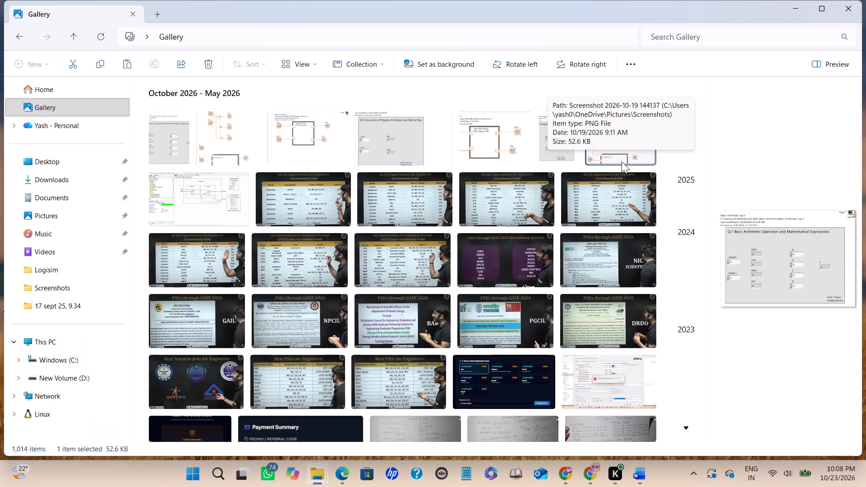
{"action": "left_click", "coordinate": [622, 161]}
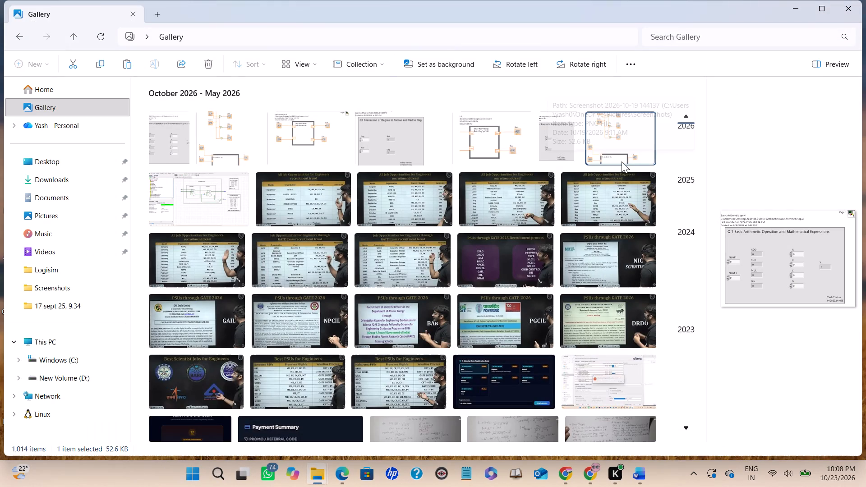
{"action": "key", "text": "Delete"}
{"action": "scroll", "coordinate": [622, 161], "scroll_direction": "up", "scroll_amount": 2}
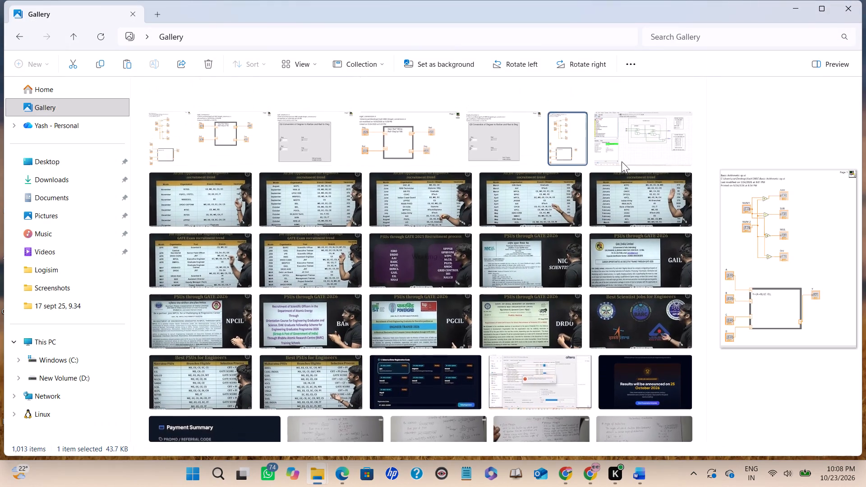
{"action": "left_click", "coordinate": [548, 119]}
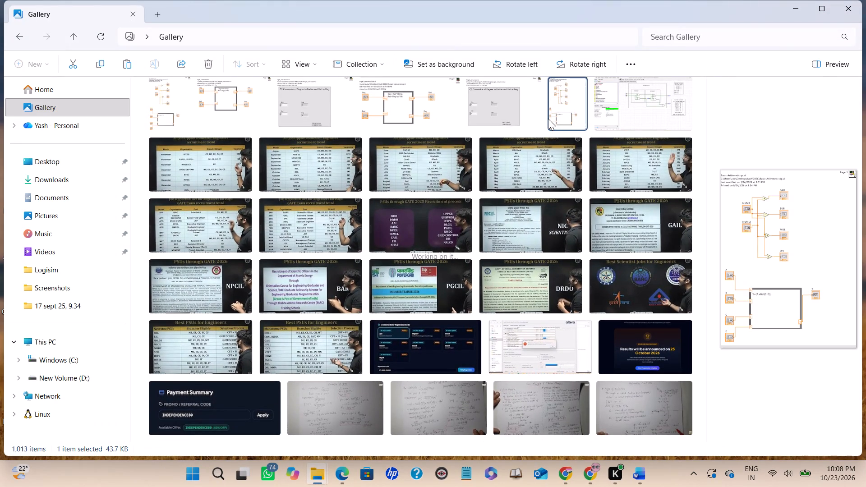
{"action": "key", "text": "Delete"}
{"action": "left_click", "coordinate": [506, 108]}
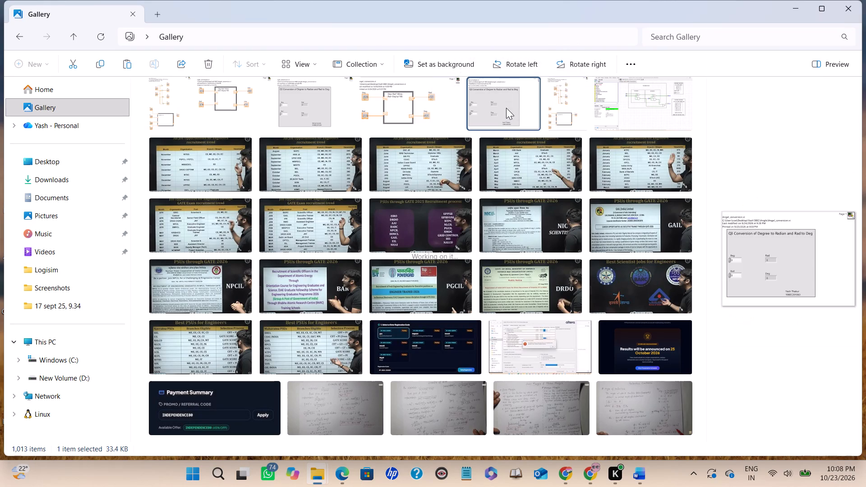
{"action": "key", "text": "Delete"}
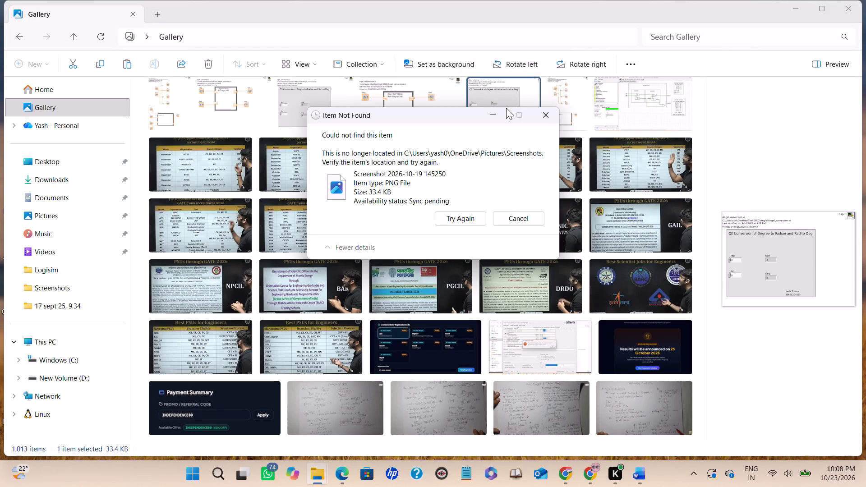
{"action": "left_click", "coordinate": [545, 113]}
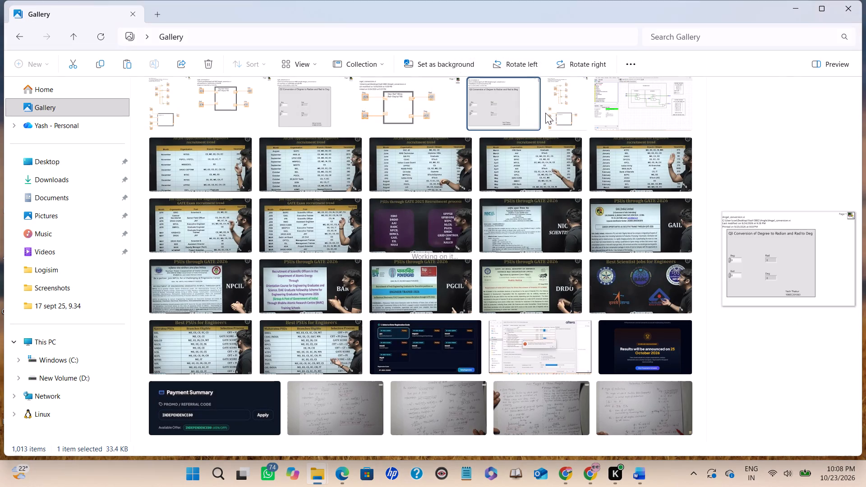
{"action": "left_click", "coordinate": [554, 112]}
{"action": "left_click", "coordinate": [554, 112]}
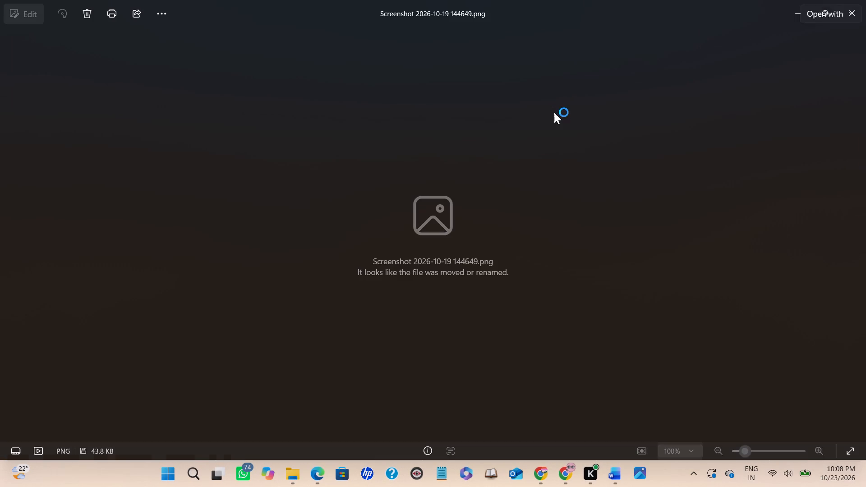
{"action": "left_click", "coordinate": [865, 0]}
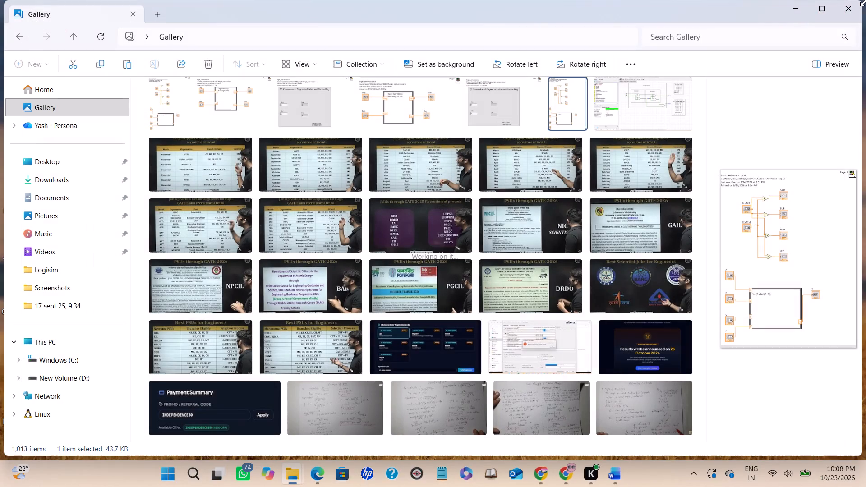
Look through the older screenshots, photos and videos in the Gallery, then return to the most recent images.
{"action": "scroll", "coordinate": [537, 93], "scroll_direction": "up", "scroll_amount": 2}
{"action": "scroll", "coordinate": [537, 93], "scroll_direction": "down", "scroll_amount": 3}
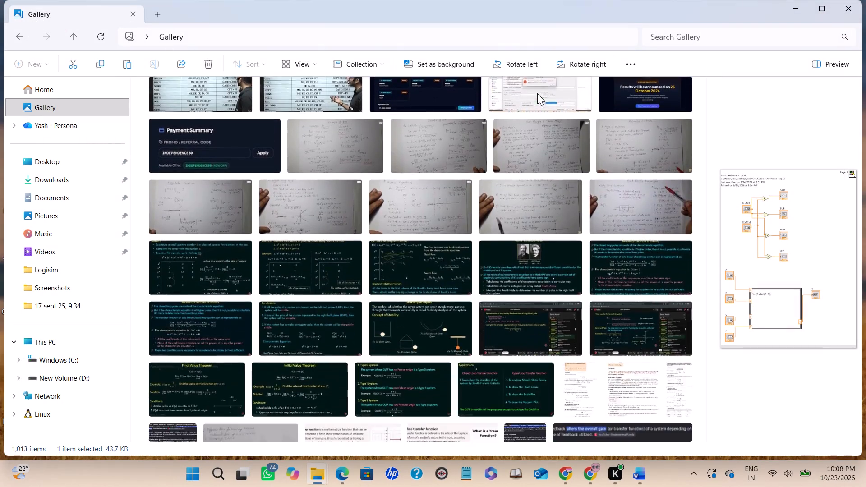
{"action": "scroll", "coordinate": [537, 93], "scroll_direction": "down", "scroll_amount": 2}
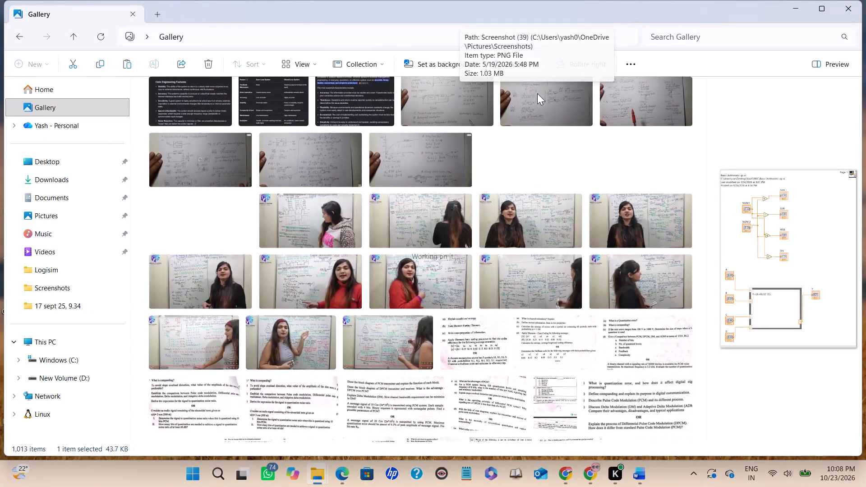
{"action": "left_click_drag", "start_coordinate": [268, 207], "coordinate": [319, 239]}
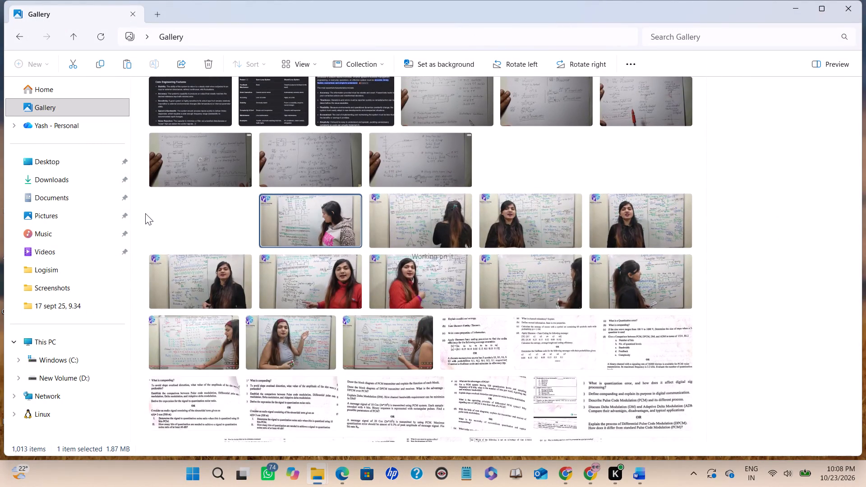
{"action": "left_click_drag", "start_coordinate": [137, 364], "coordinate": [175, 195]}
{"action": "scroll", "coordinate": [175, 195], "scroll_direction": "down", "scroll_amount": 2}
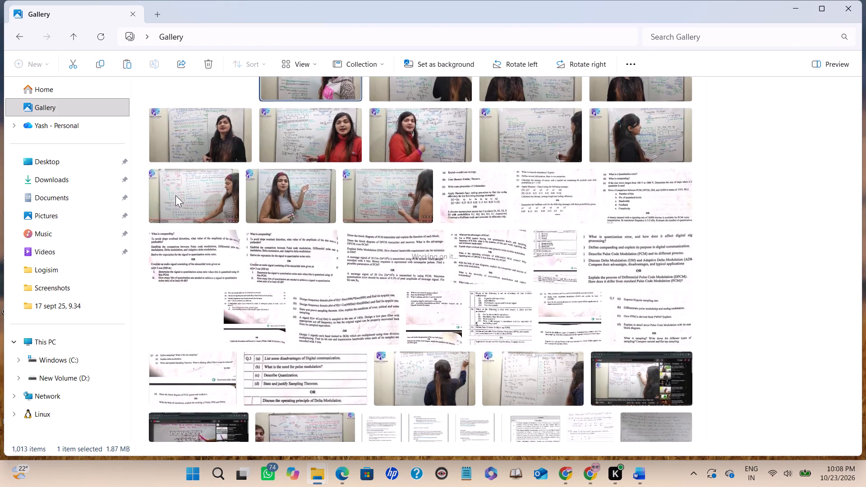
{"action": "scroll", "coordinate": [175, 195], "scroll_direction": "down", "scroll_amount": 3}
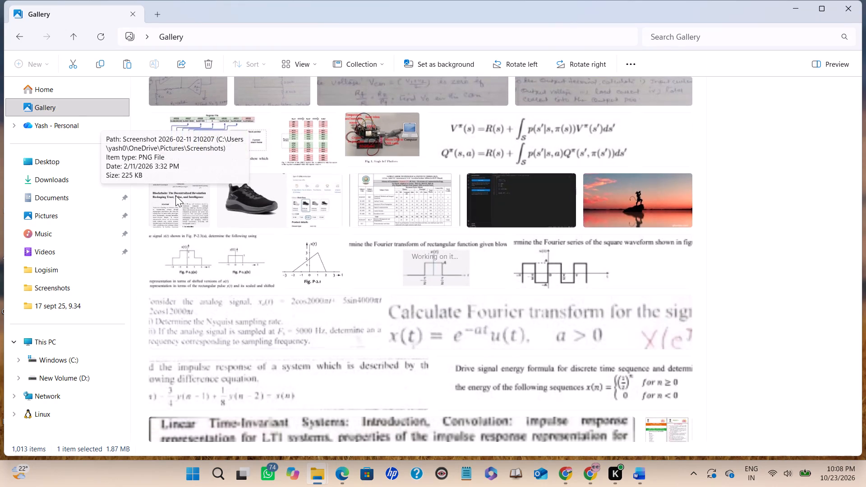
{"action": "scroll", "coordinate": [175, 195], "scroll_direction": "down", "scroll_amount": 4}
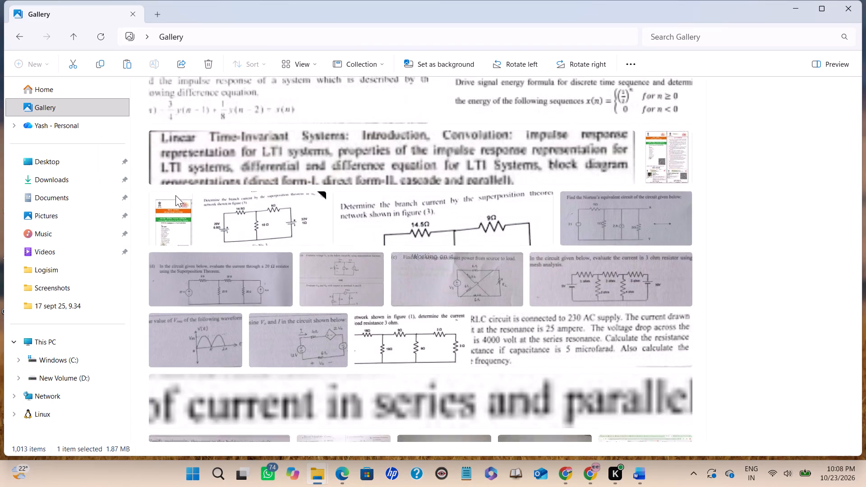
{"action": "scroll", "coordinate": [175, 195], "scroll_direction": "down", "scroll_amount": 2}
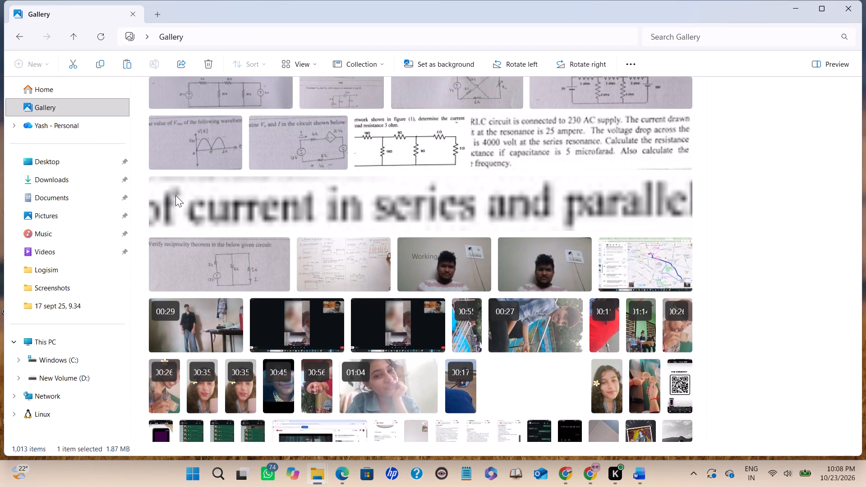
{"action": "scroll", "coordinate": [175, 195], "scroll_direction": "up", "scroll_amount": 1}
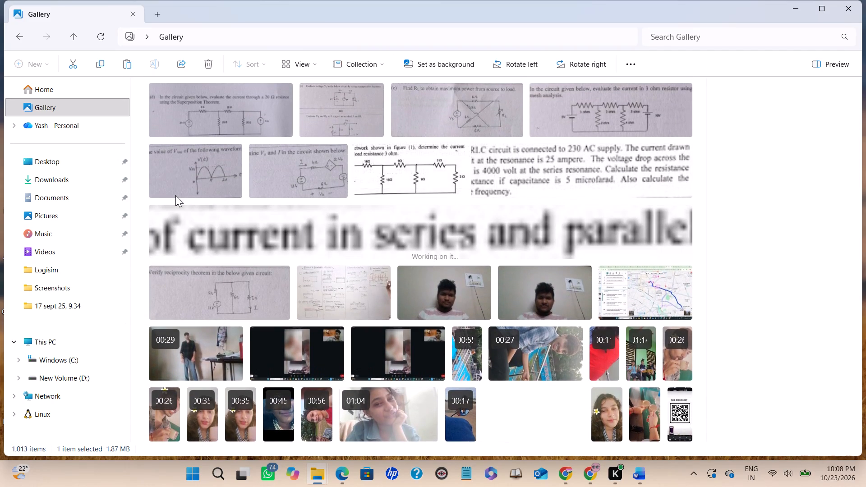
{"action": "scroll", "coordinate": [175, 195], "scroll_direction": "up", "scroll_amount": 1}
{"action": "scroll", "coordinate": [175, 195], "scroll_direction": "down", "scroll_amount": 1}
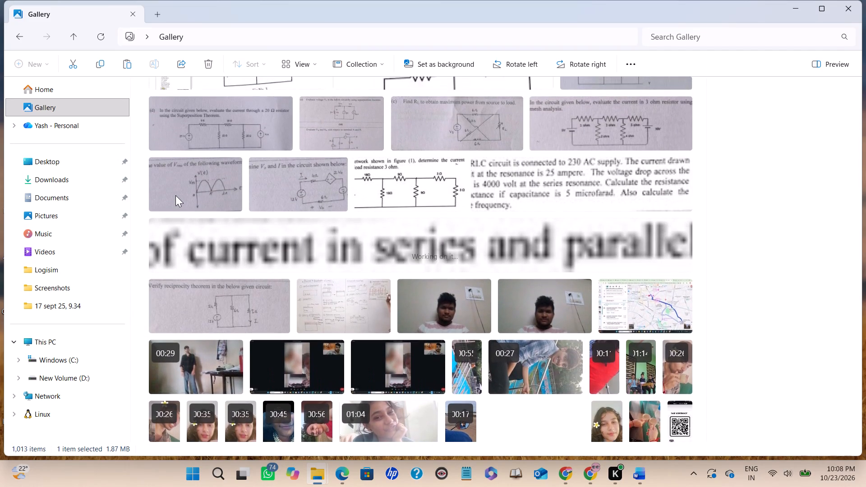
{"action": "scroll", "coordinate": [175, 195], "scroll_direction": "down", "scroll_amount": 2}
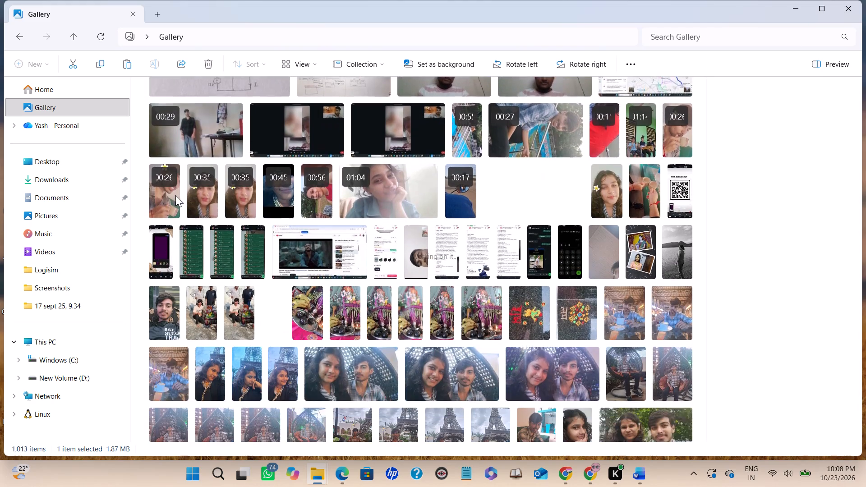
{"action": "scroll", "coordinate": [175, 195], "scroll_direction": "down", "scroll_amount": 2}
{"action": "scroll", "coordinate": [175, 195], "scroll_direction": "up", "scroll_amount": 3}
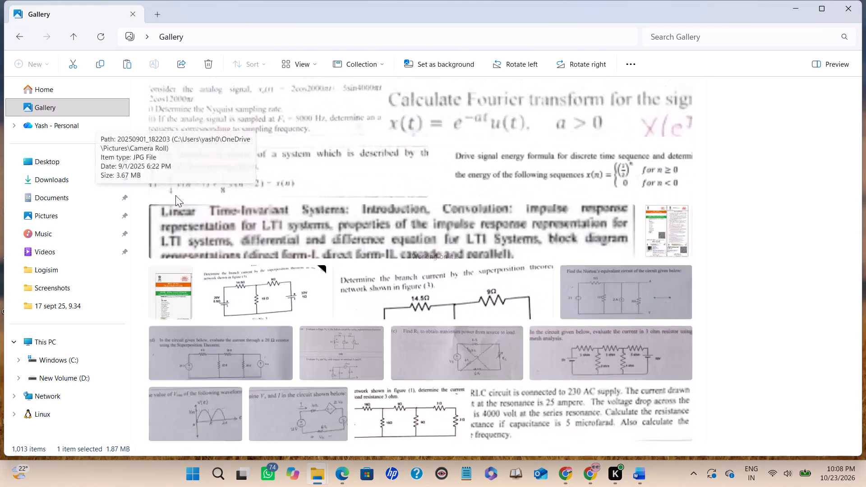
{"action": "scroll", "coordinate": [175, 195], "scroll_direction": "up", "scroll_amount": 12}
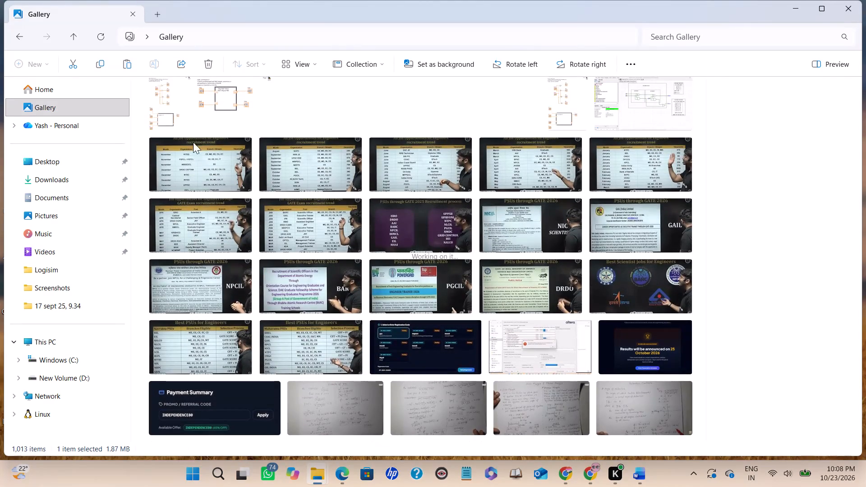
{"action": "scroll", "coordinate": [197, 123], "scroll_direction": "up", "scroll_amount": 5}
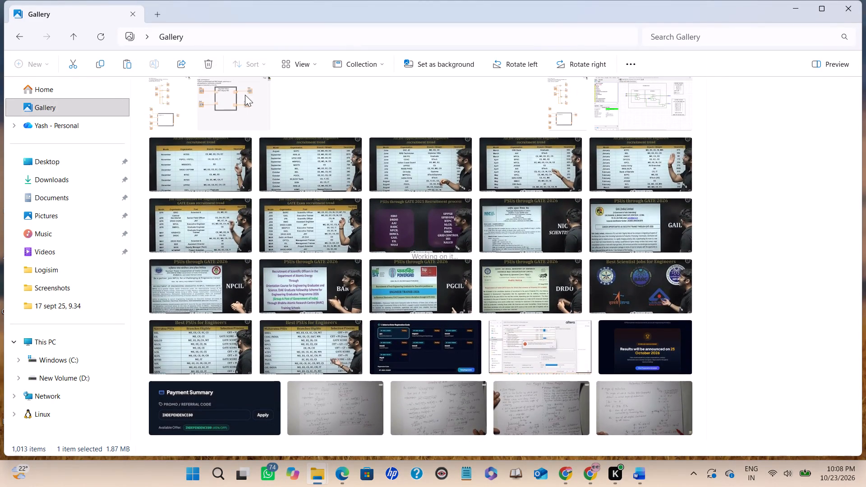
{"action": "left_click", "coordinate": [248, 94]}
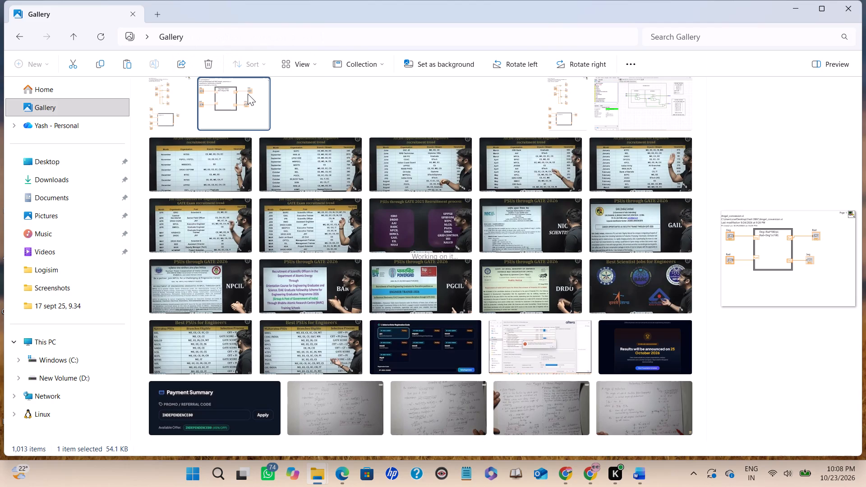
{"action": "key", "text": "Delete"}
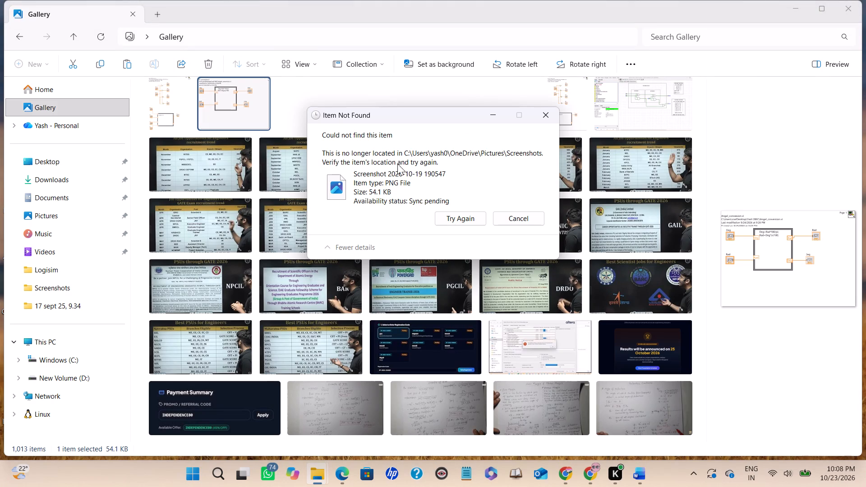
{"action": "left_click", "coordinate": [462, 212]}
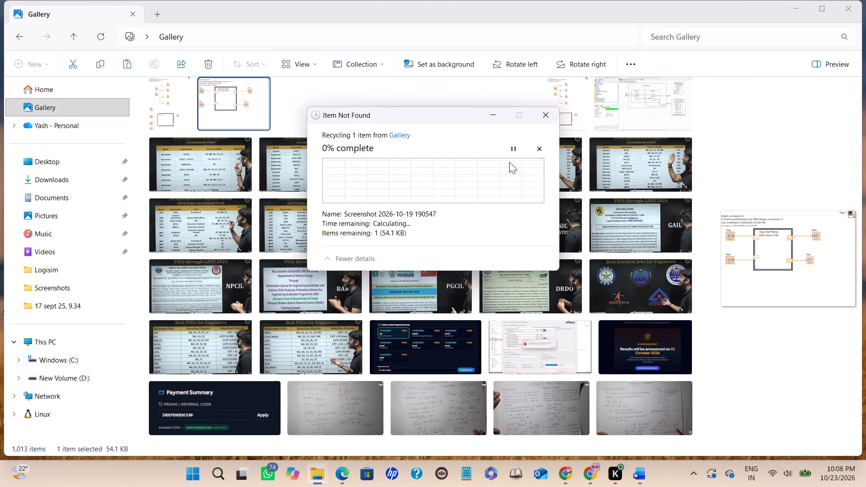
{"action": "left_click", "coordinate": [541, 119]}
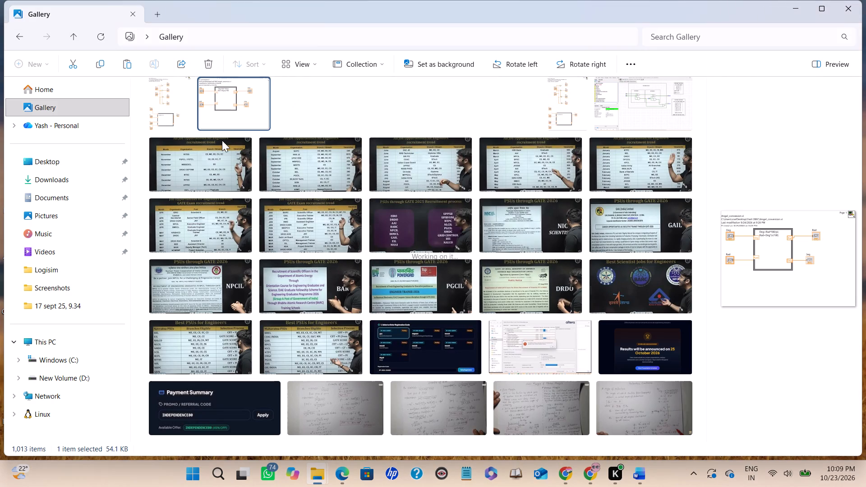
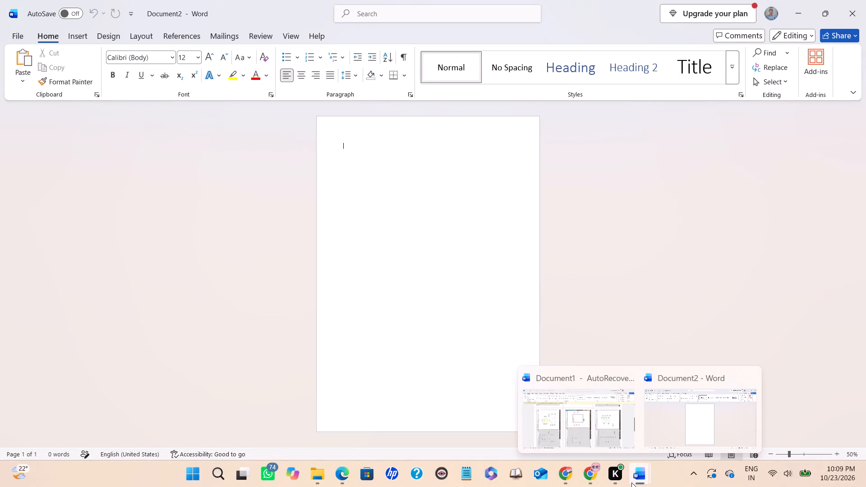
Close the recovered Document1 without saving its changes, leaving the blank Document2 open.
{"action": "left_click", "coordinate": [627, 379]}
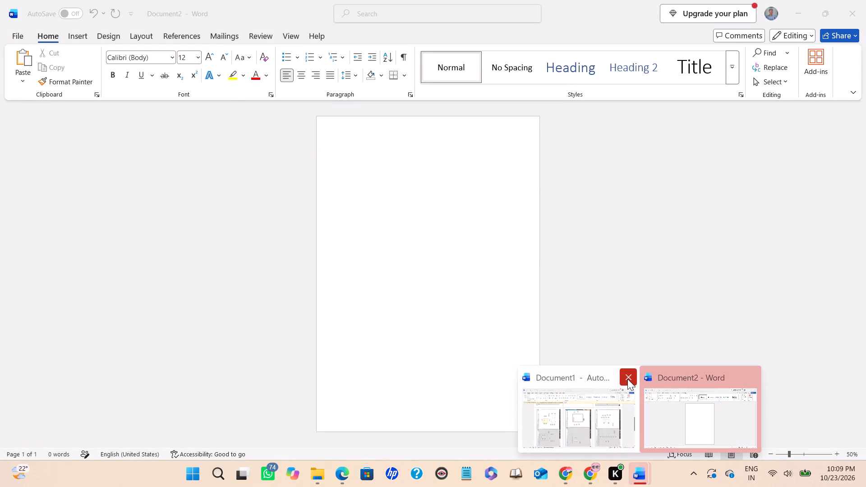
{"action": "left_click", "coordinate": [667, 401]}
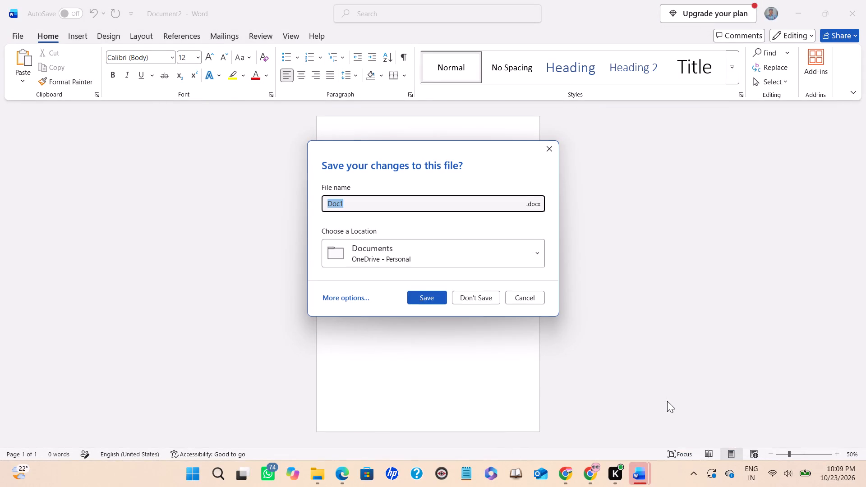
{"action": "left_click", "coordinate": [486, 294]}
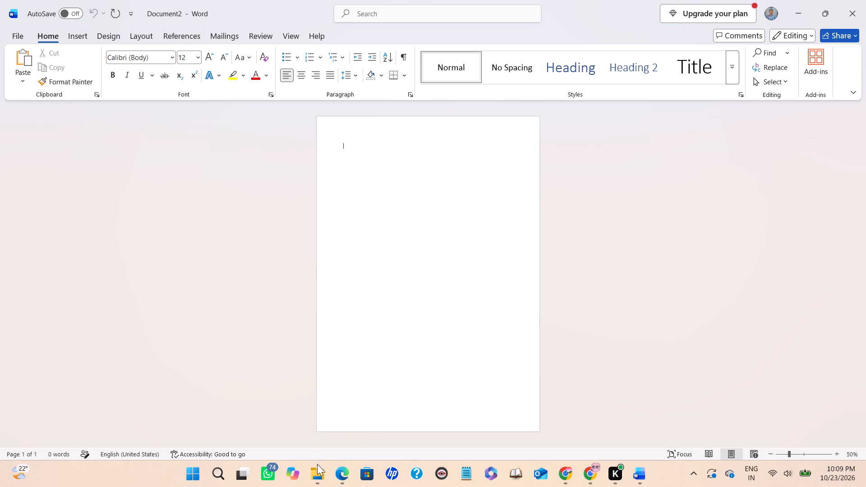
Switch to Edge and go back to the cover page of the sample lab manual PDF.
{"action": "left_click", "coordinate": [345, 467]}
{"action": "scroll", "coordinate": [373, 231], "scroll_direction": "up", "scroll_amount": 2}
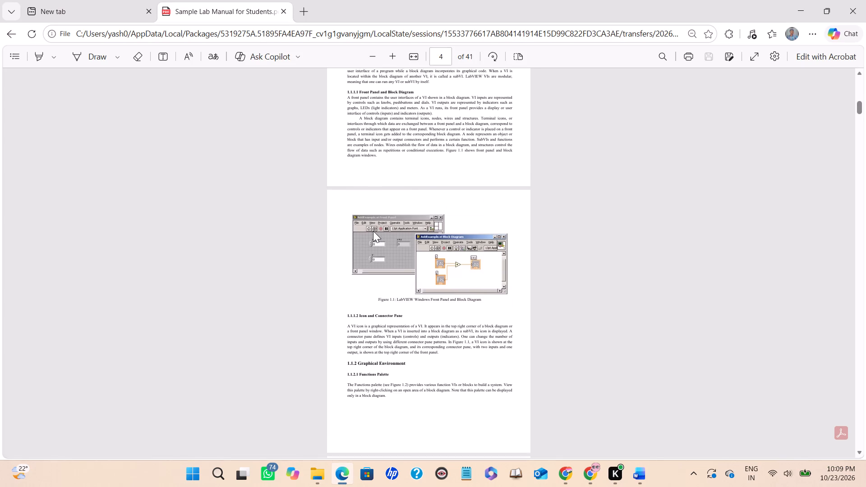
{"action": "scroll", "coordinate": [373, 231], "scroll_direction": "up", "scroll_amount": 12}
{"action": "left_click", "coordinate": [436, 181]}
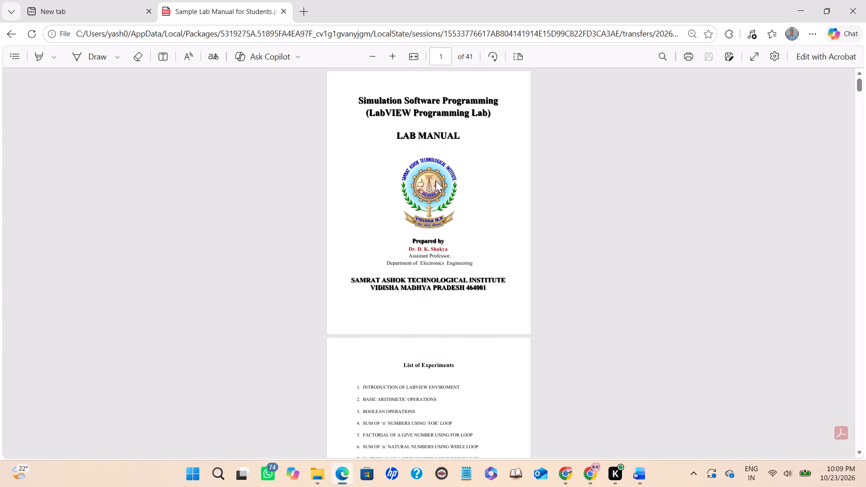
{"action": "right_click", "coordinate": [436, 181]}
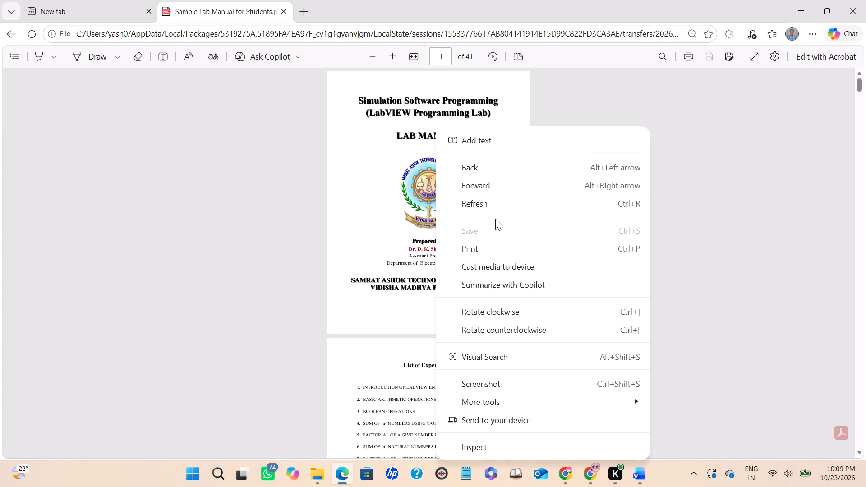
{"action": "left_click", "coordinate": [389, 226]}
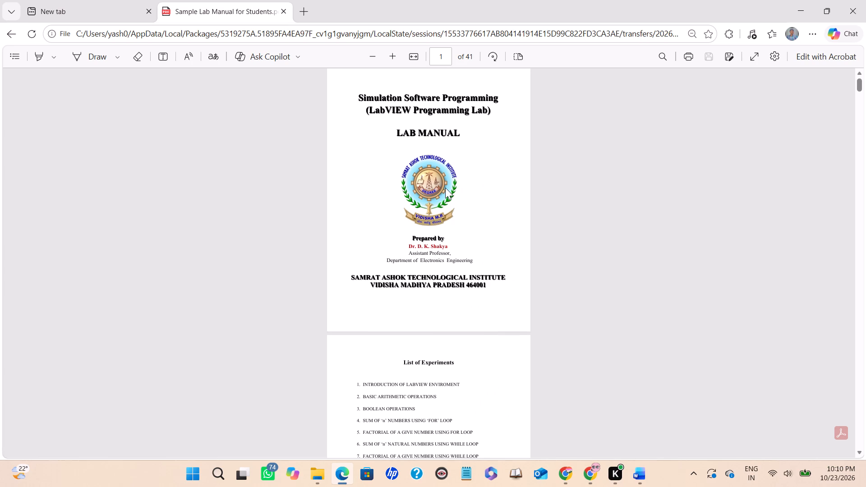
Copy the two-line title "Simulation Software Programming (LabVIEW Programming Lab)" from the sample manual's cover page.
{"action": "left_click_drag", "start_coordinate": [487, 97], "coordinate": [498, 101]}
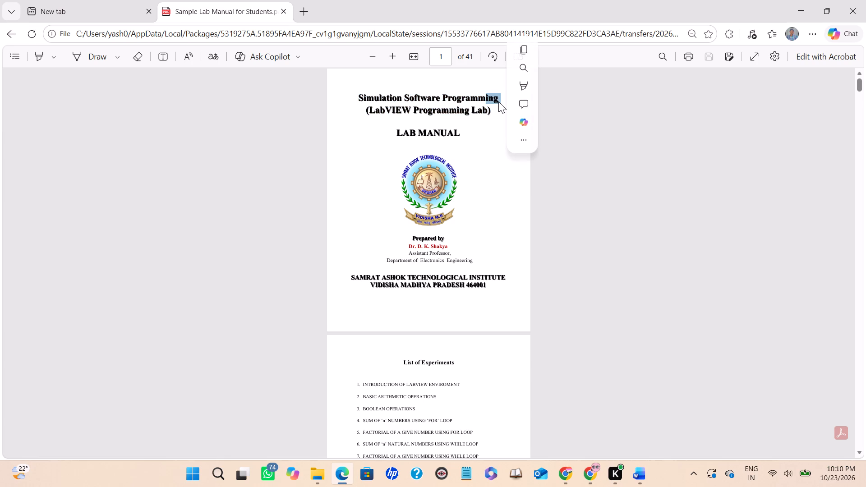
{"action": "left_click", "coordinate": [443, 82]}
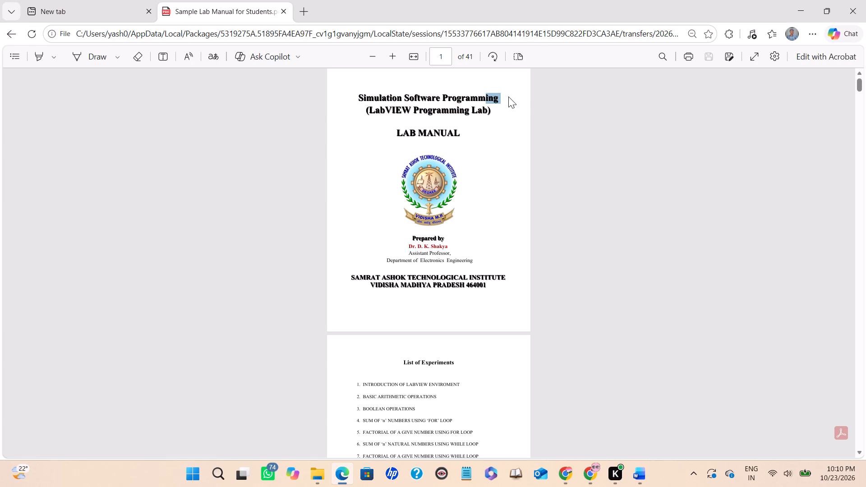
{"action": "left_click_drag", "start_coordinate": [500, 117], "coordinate": [348, 91]}
{"action": "left_click_drag", "start_coordinate": [348, 91], "coordinate": [355, 96]}
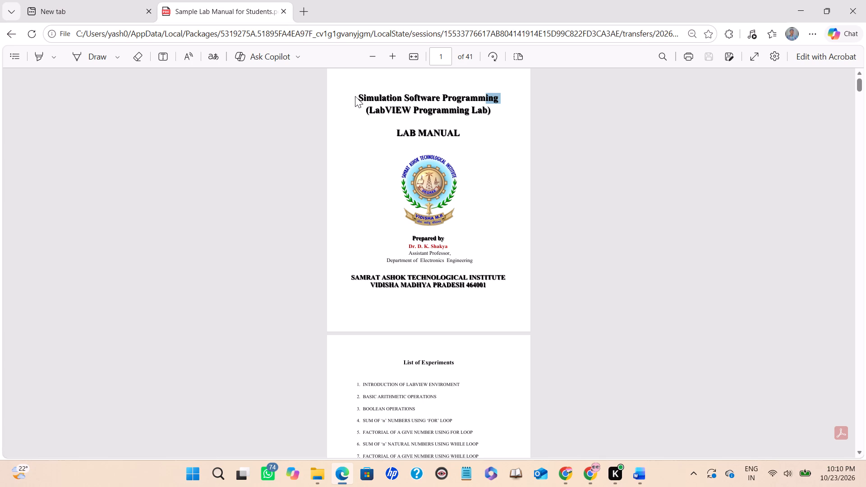
{"action": "left_click", "coordinate": [355, 96]}
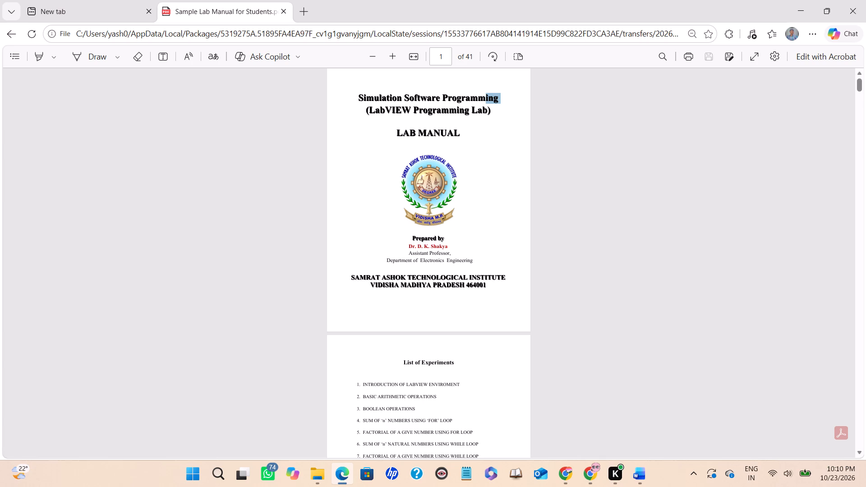
{"action": "left_click", "coordinate": [356, 99]}
{"action": "left_click_drag", "start_coordinate": [357, 96], "coordinate": [472, 115]}
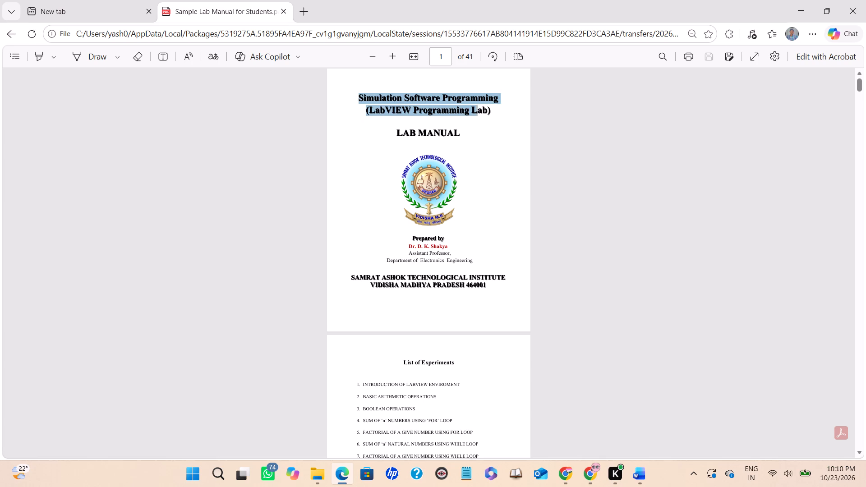
{"action": "left_click_drag", "start_coordinate": [472, 115], "coordinate": [499, 109]}
{"action": "left_click", "coordinate": [495, 111]}
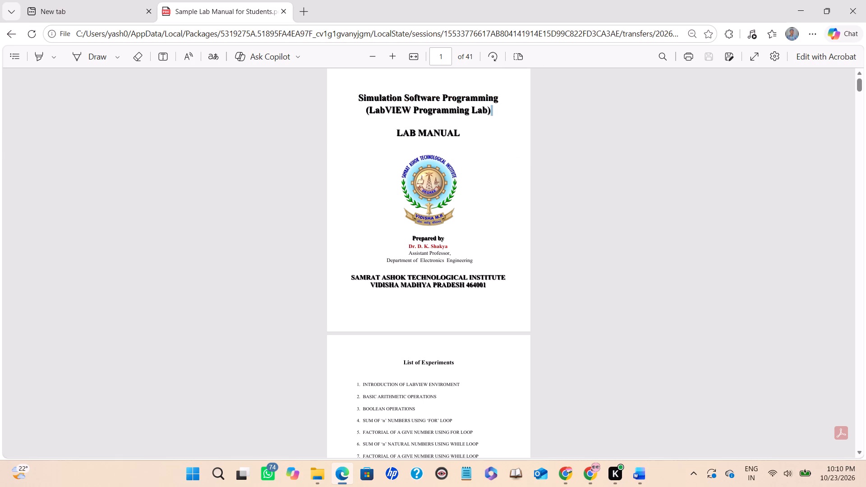
{"action": "left_click_drag", "start_coordinate": [495, 111], "coordinate": [360, 97]}
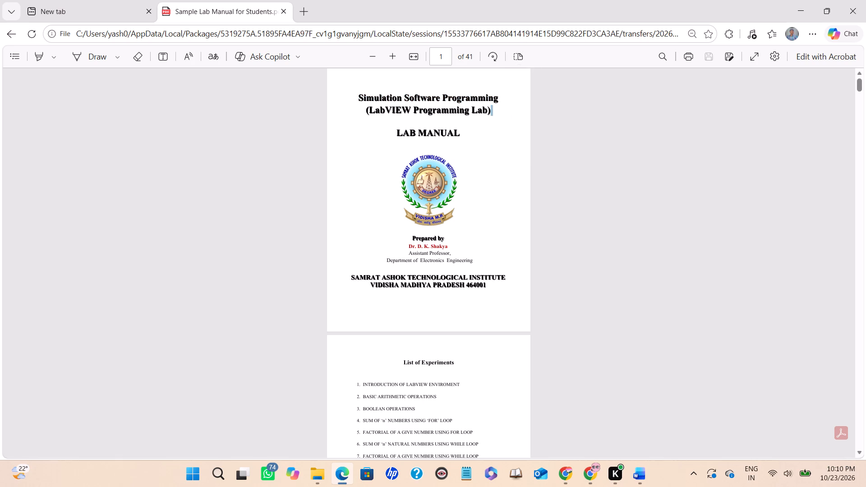
{"action": "left_click_drag", "start_coordinate": [360, 97], "coordinate": [356, 97]}
{"action": "left_click", "coordinate": [356, 97]}
{"action": "left_click_drag", "start_coordinate": [360, 99], "coordinate": [500, 117]}
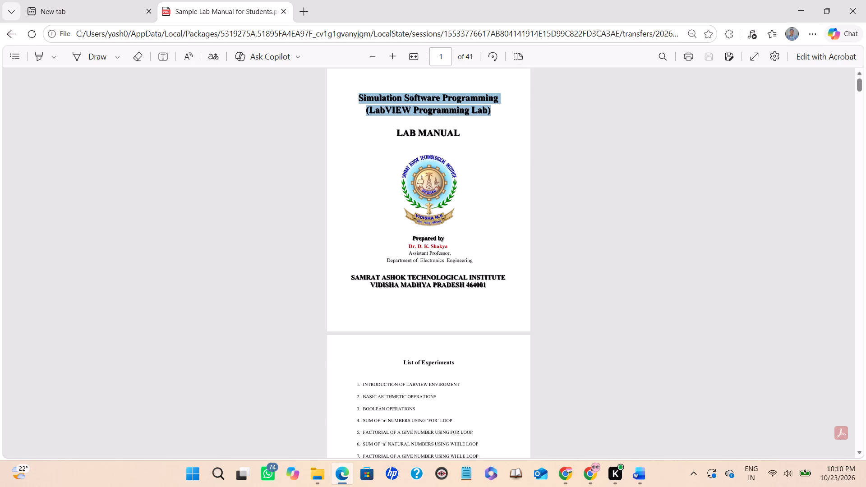
{"action": "left_click_drag", "start_coordinate": [500, 117], "coordinate": [503, 117]}
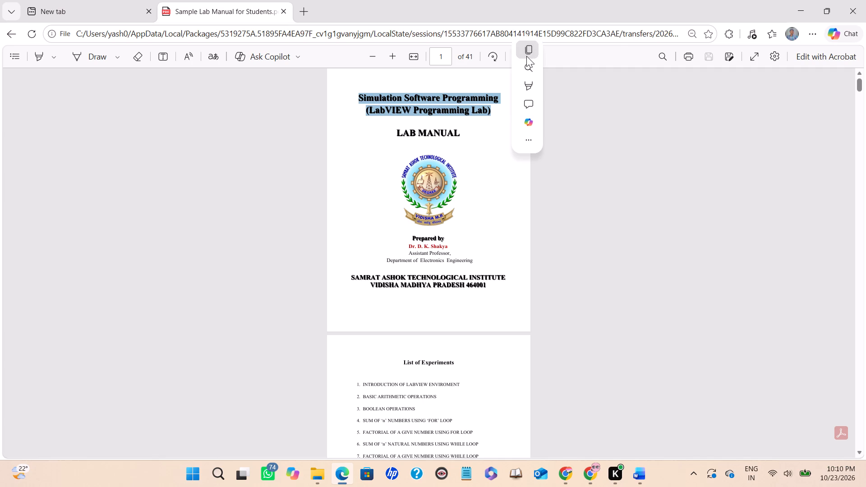
{"action": "left_click", "coordinate": [525, 52]}
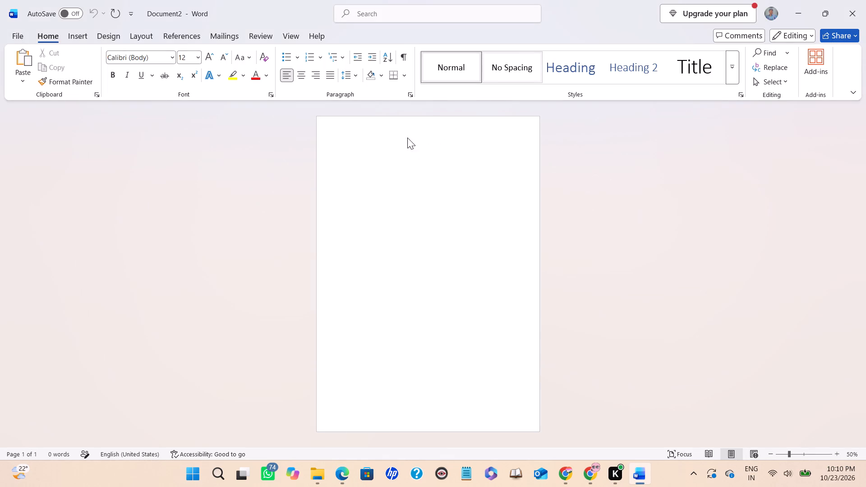
Apply the Heading style in the blank Word Document2 and paste the copied title.
{"action": "left_click", "coordinate": [559, 68]}
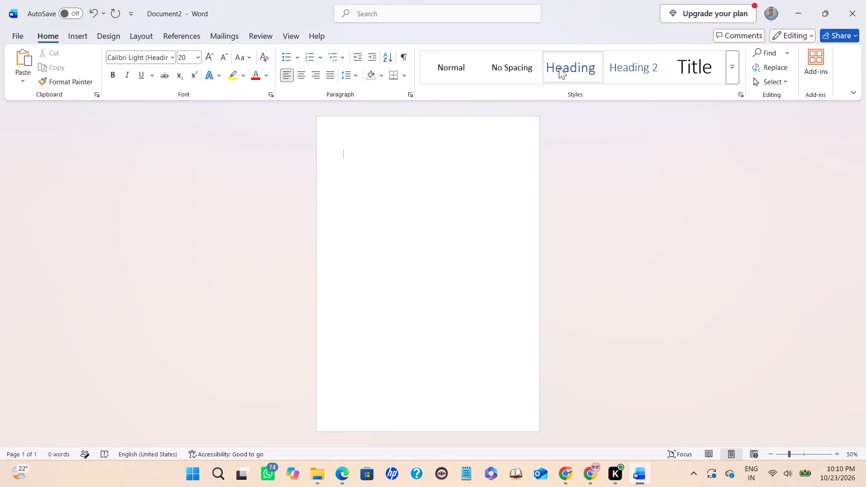
{"action": "key", "text": "ctrl+v"}
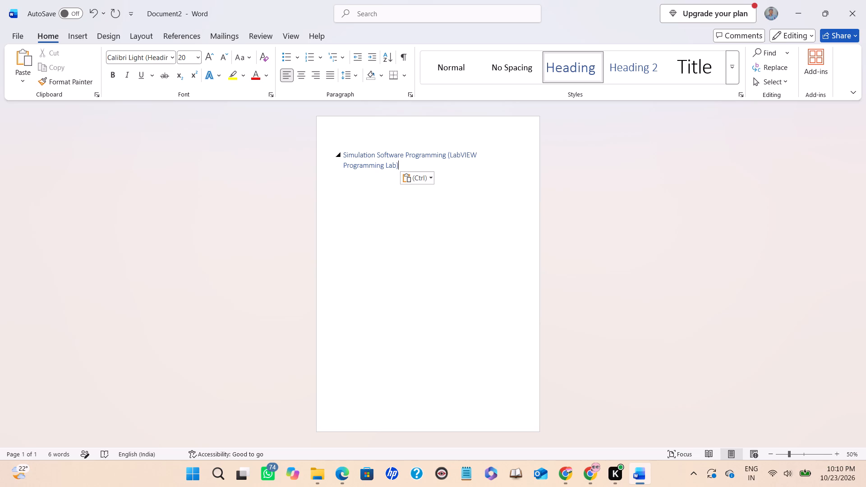
Format the pasted title as centred, 28 pt, bold, black text.
{"action": "left_click_drag", "start_coordinate": [402, 161], "coordinate": [344, 150]}
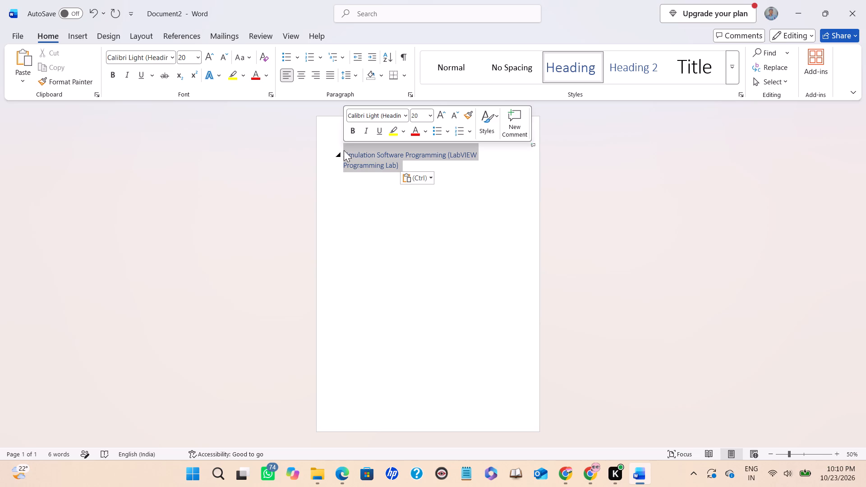
{"action": "left_click", "coordinate": [303, 75]}
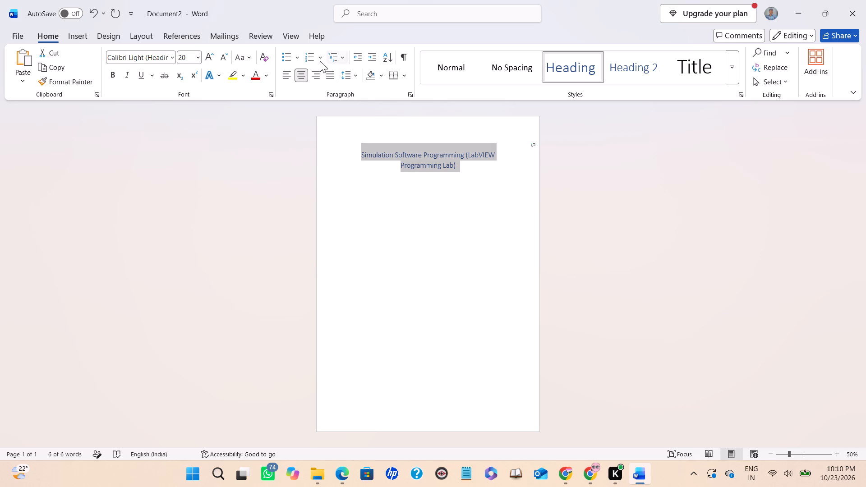
{"action": "left_click", "coordinate": [199, 55]}
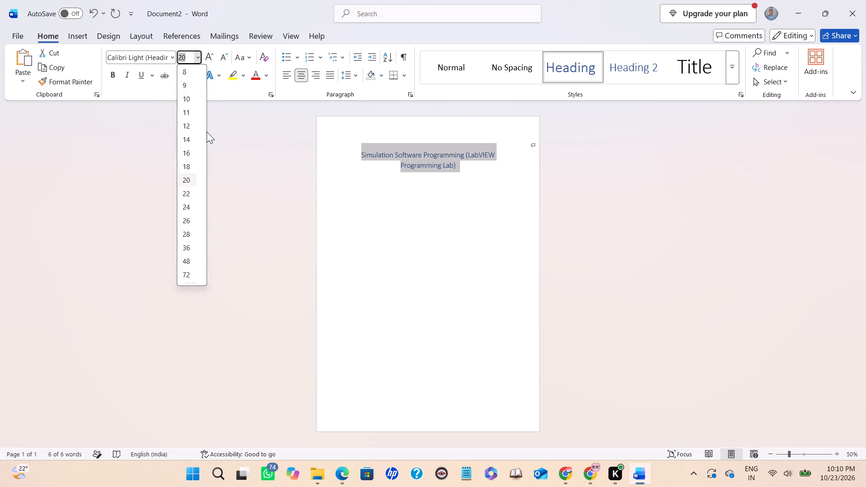
{"action": "left_click", "coordinate": [186, 236]}
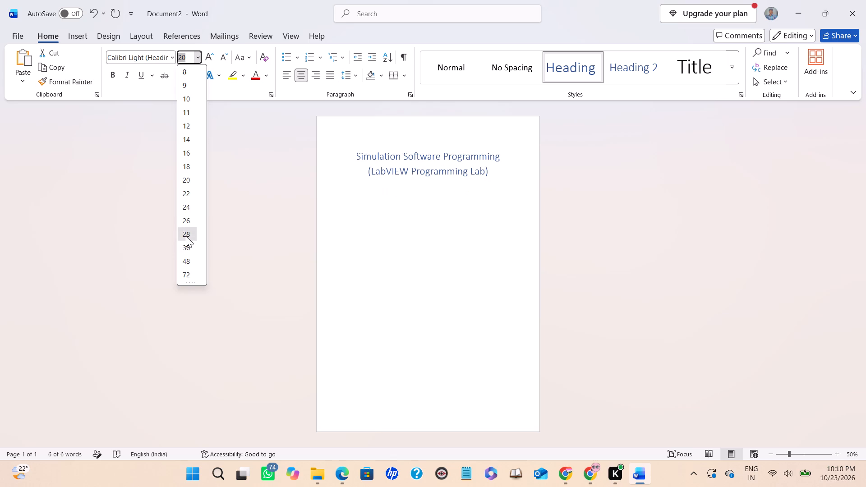
{"action": "left_click", "coordinate": [111, 71]}
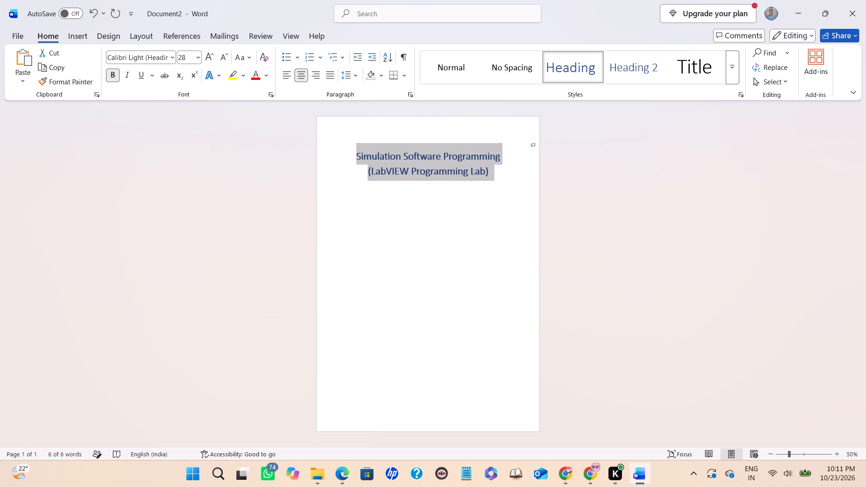
{"action": "left_click", "coordinate": [267, 82]}
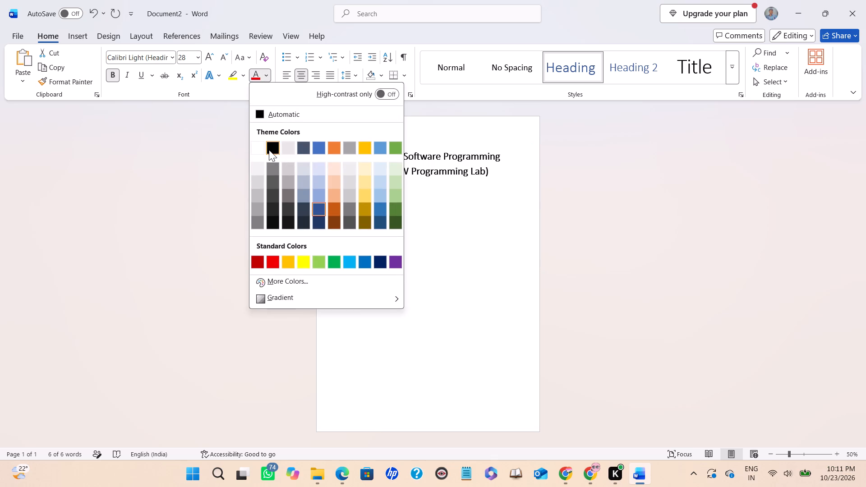
{"action": "left_click", "coordinate": [269, 150]}
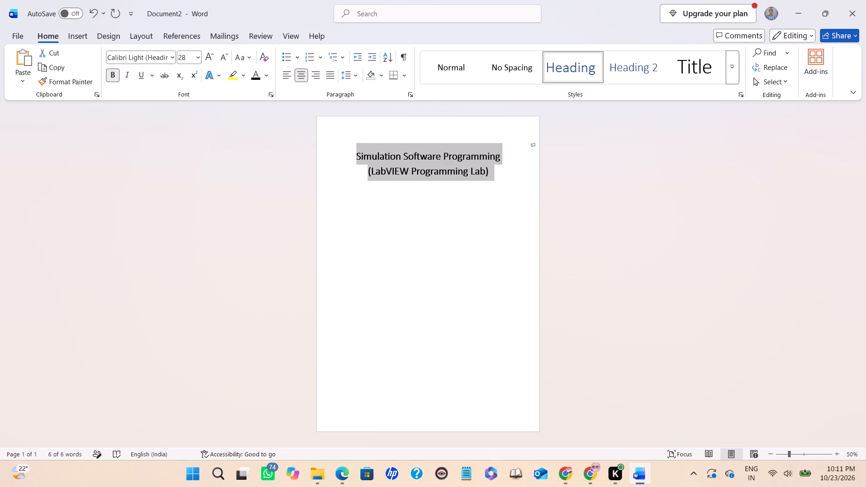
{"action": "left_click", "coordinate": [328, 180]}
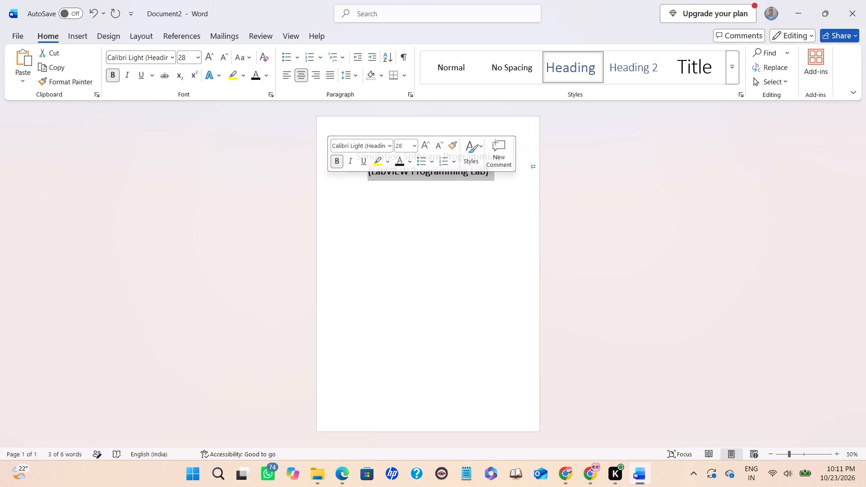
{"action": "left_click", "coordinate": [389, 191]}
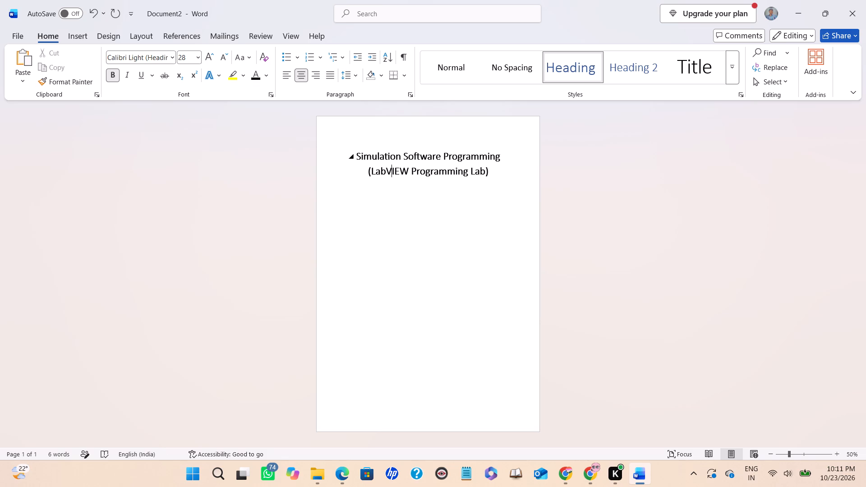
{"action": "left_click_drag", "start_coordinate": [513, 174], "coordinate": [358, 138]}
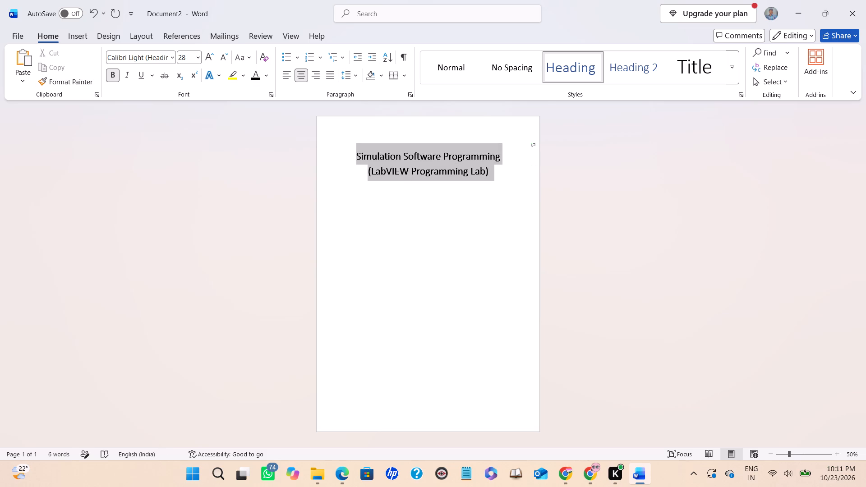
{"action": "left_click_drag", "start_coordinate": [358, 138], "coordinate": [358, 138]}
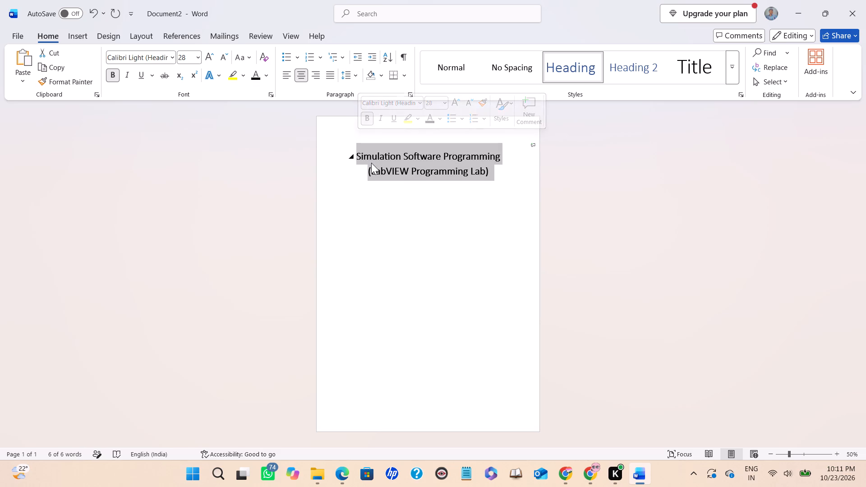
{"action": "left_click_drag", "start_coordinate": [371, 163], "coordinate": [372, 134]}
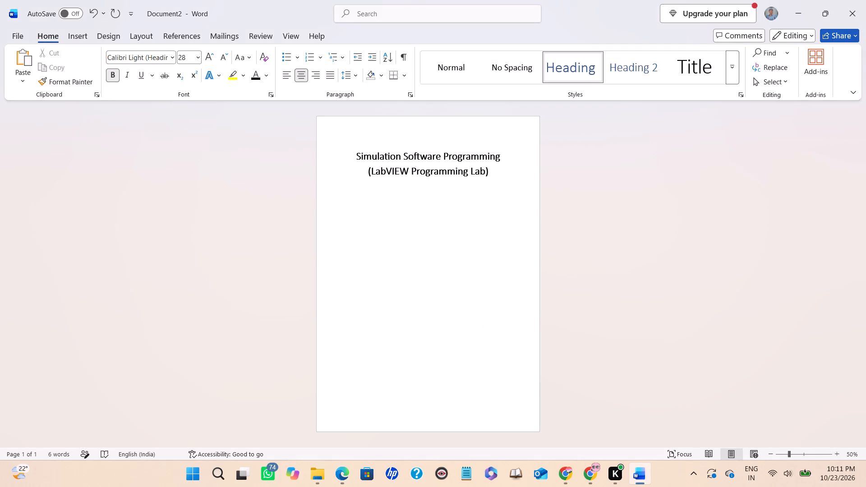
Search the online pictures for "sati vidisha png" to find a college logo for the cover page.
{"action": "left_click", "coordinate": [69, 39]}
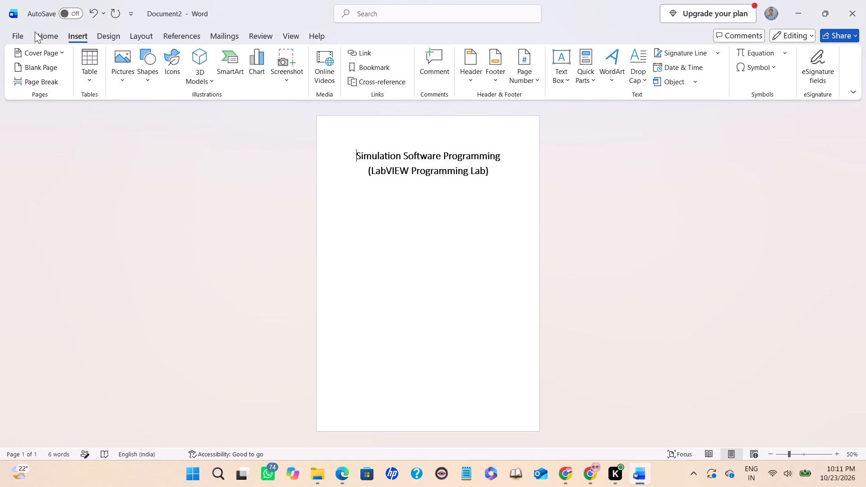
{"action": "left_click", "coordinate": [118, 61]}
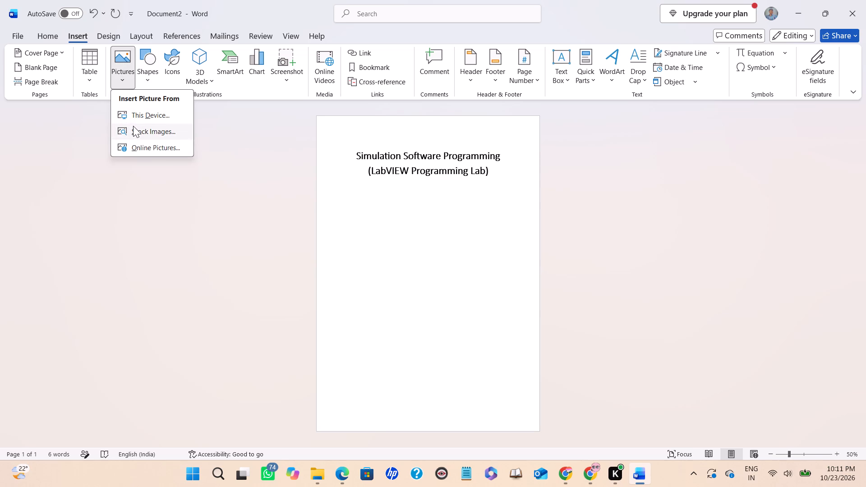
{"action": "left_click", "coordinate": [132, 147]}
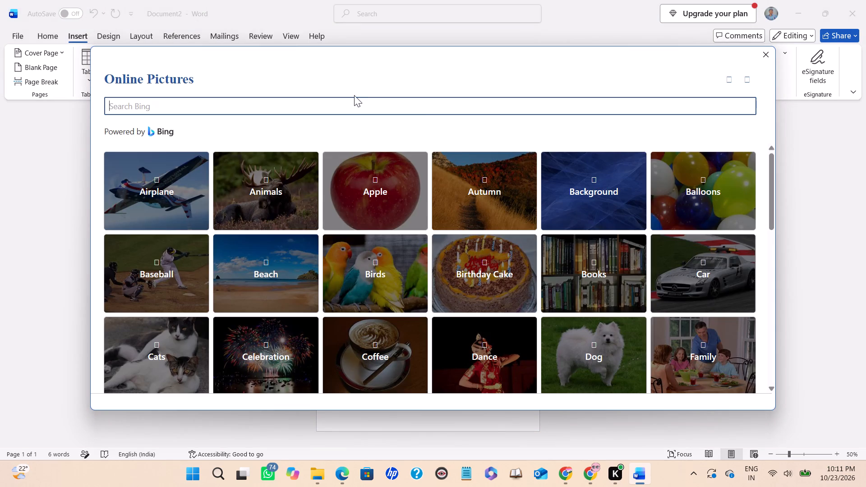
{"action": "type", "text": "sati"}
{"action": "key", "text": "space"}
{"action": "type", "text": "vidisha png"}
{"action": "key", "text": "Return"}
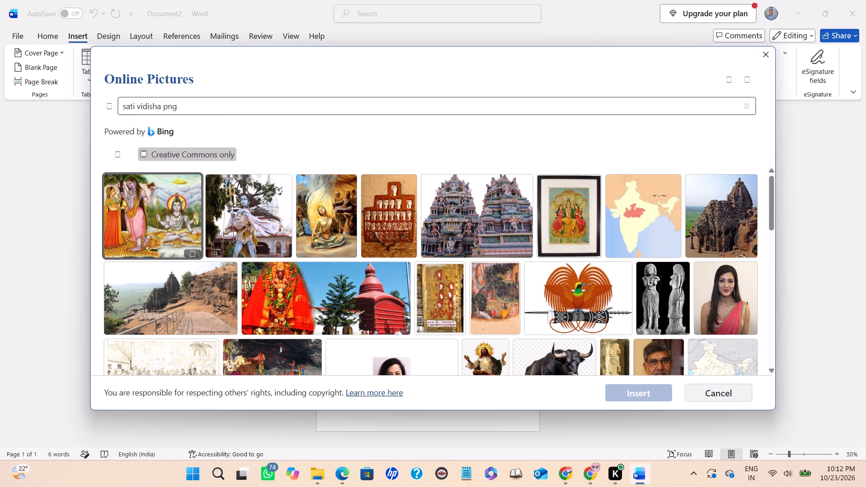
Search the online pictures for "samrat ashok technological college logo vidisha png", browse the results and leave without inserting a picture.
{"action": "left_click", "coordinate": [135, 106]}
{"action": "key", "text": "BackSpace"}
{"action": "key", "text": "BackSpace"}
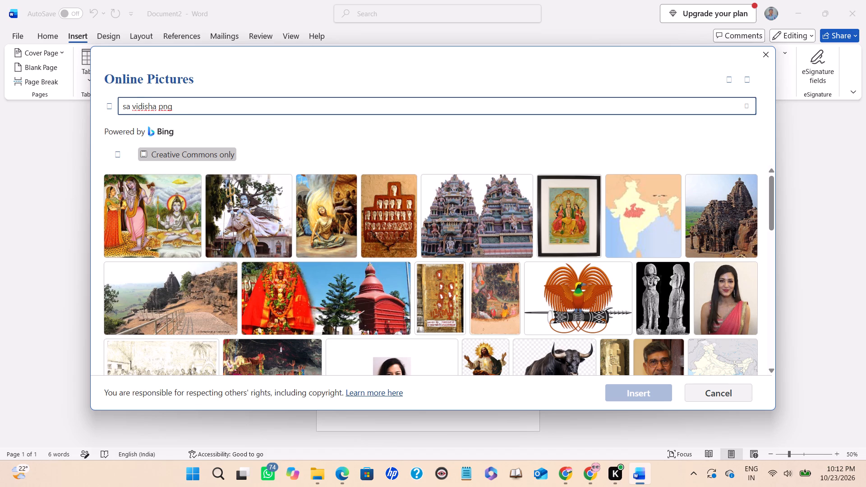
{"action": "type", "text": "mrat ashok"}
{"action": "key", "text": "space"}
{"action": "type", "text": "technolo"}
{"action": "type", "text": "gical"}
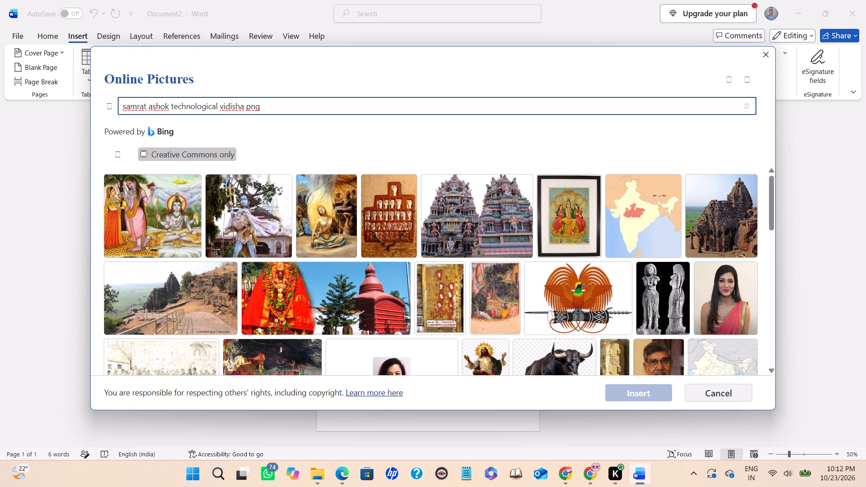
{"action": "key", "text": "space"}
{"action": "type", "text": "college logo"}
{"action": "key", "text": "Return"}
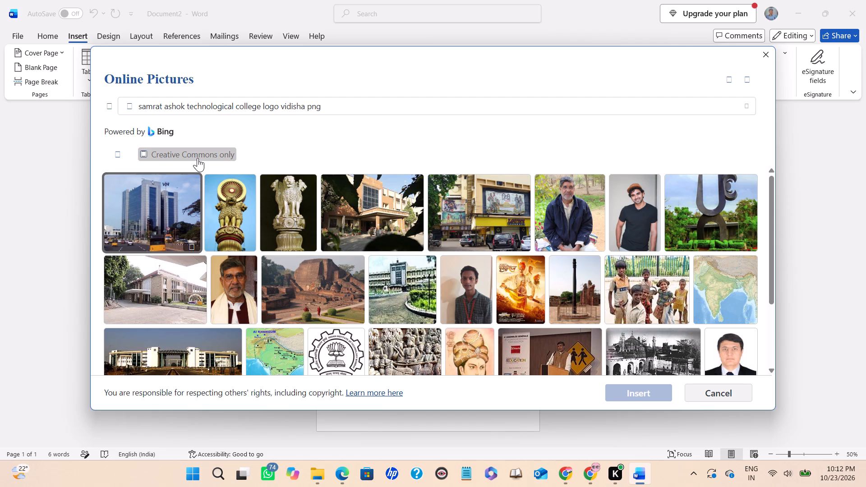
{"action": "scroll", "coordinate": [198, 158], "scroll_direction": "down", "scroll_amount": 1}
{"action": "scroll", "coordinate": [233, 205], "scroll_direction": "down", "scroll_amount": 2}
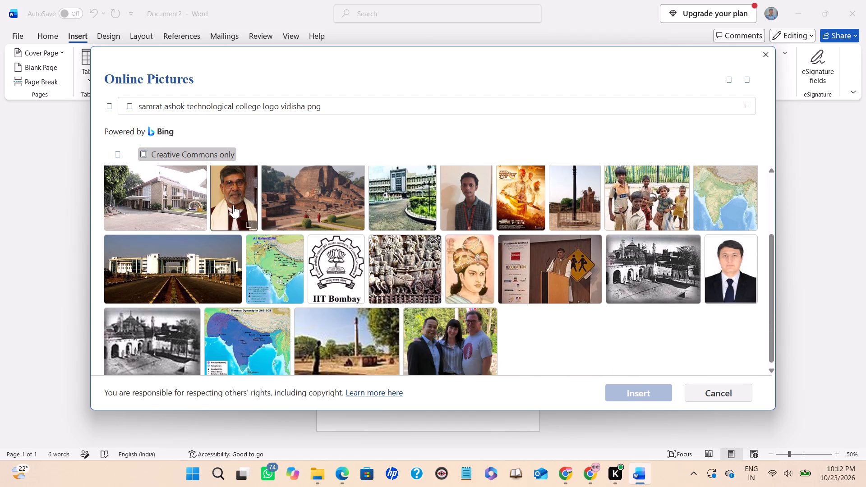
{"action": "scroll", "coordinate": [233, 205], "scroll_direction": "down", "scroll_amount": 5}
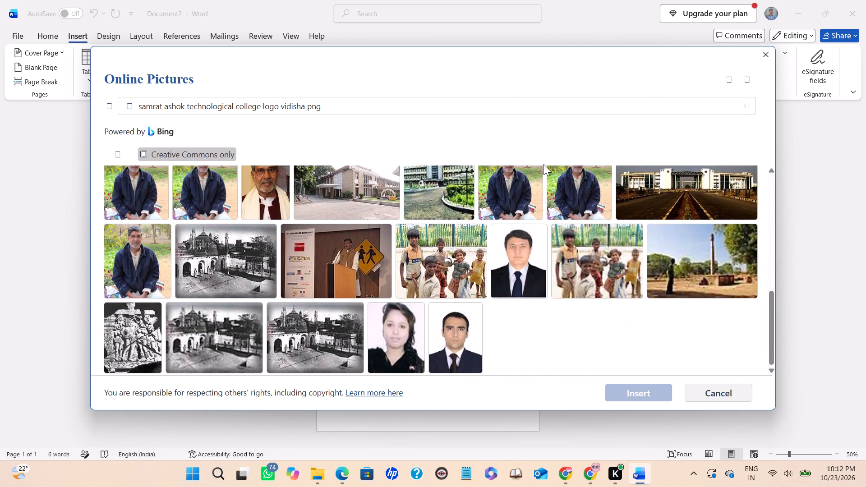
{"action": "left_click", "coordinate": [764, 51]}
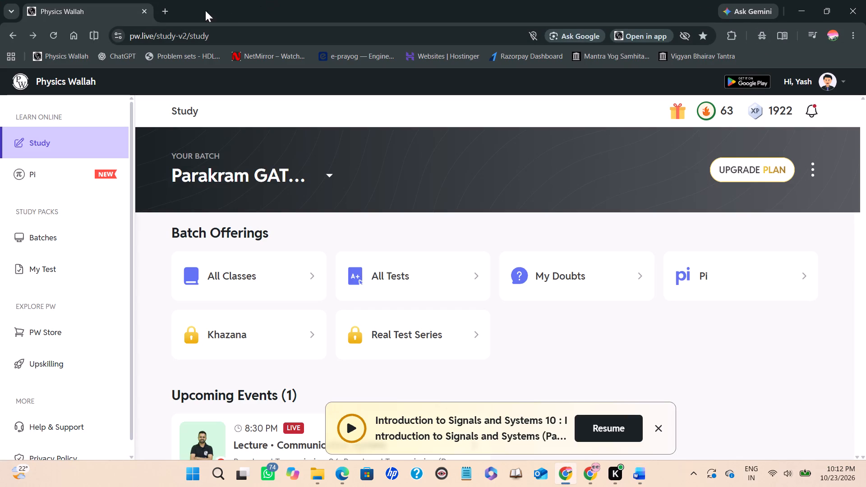
In Chrome, replace the Physics Wallah tab with a new one and search Google Images for "sati vidisha logo png".
{"action": "left_click", "coordinate": [165, 11]}
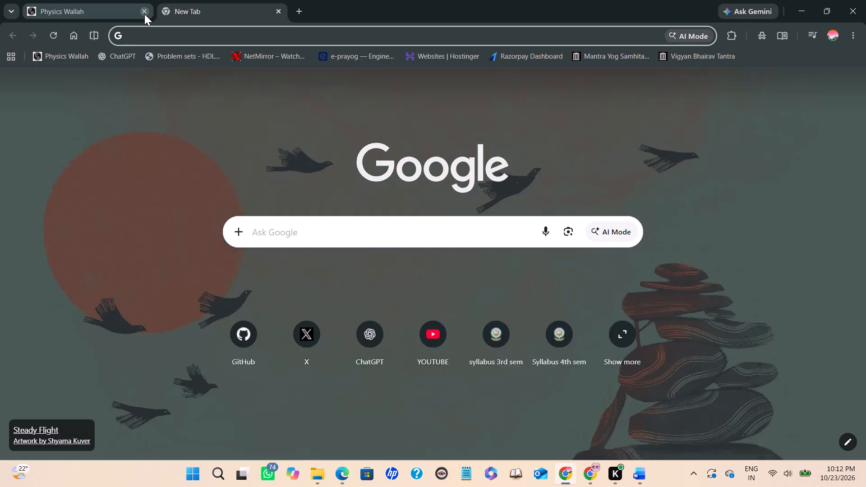
{"action": "left_click", "coordinate": [144, 14]}
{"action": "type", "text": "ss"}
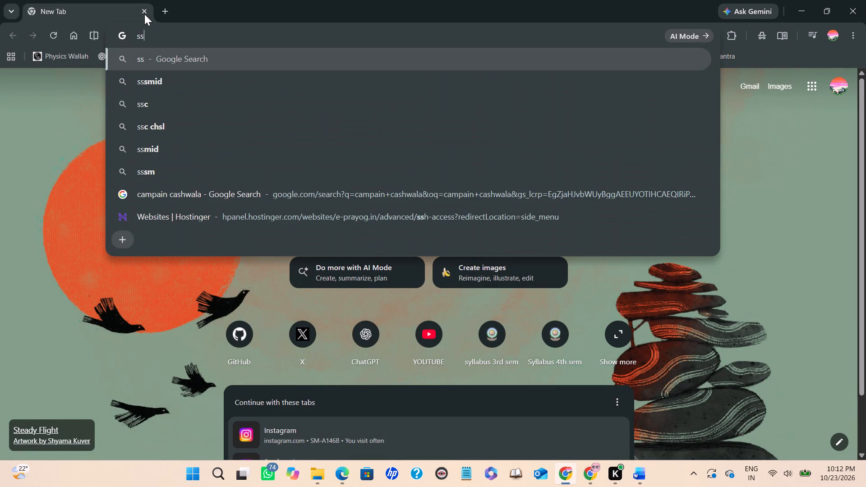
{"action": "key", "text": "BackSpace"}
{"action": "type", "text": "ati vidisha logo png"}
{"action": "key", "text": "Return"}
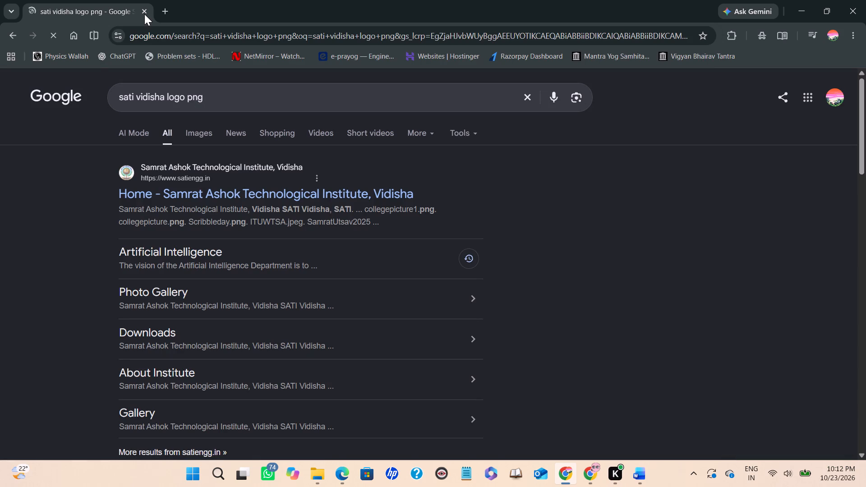
{"action": "left_click", "coordinate": [204, 133]}
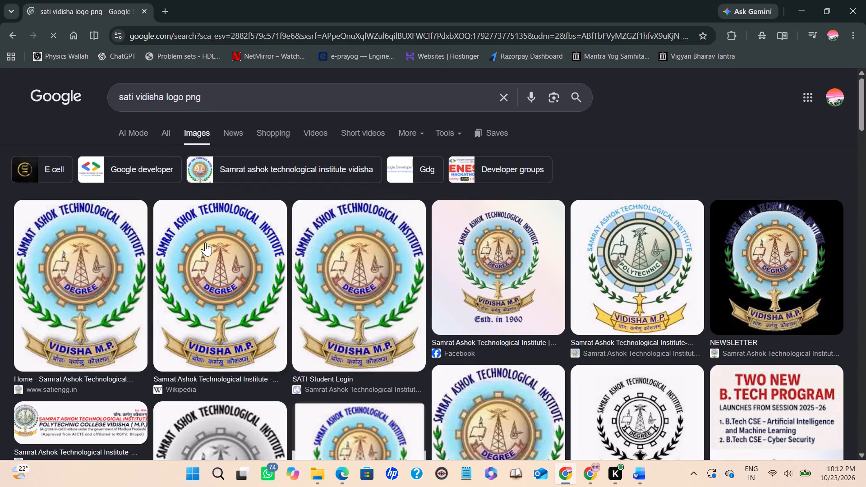
{"action": "left_click", "coordinate": [49, 263]}
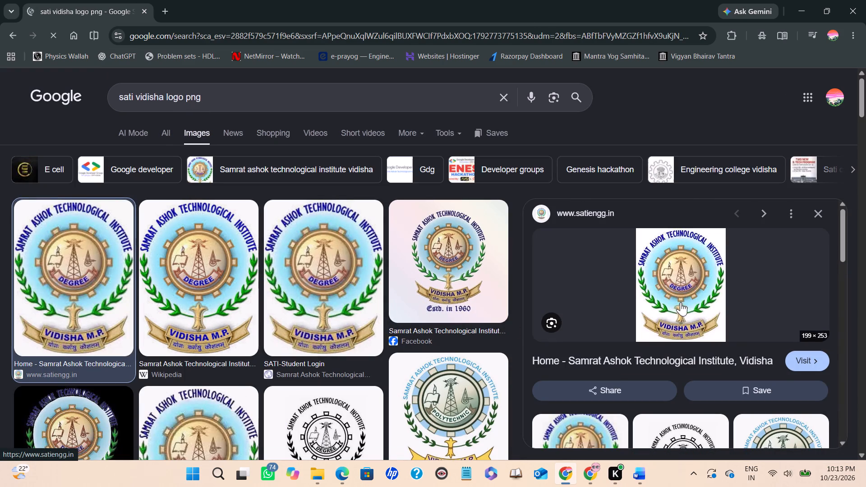
{"action": "right_click", "coordinate": [681, 302]}
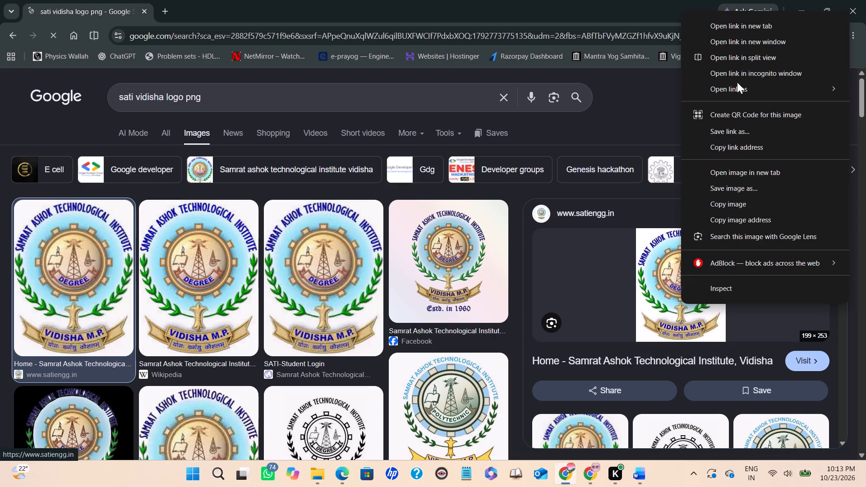
{"action": "left_click", "coordinate": [731, 210]}
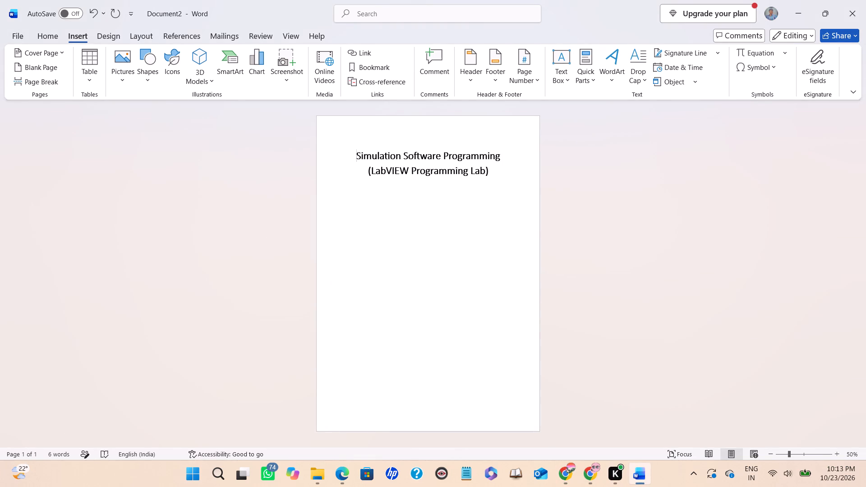
Switch to Word and paste the copied institute logo below the title in Document2.
{"action": "left_click", "coordinate": [424, 224]}
{"action": "key", "text": "ctrl+v"}
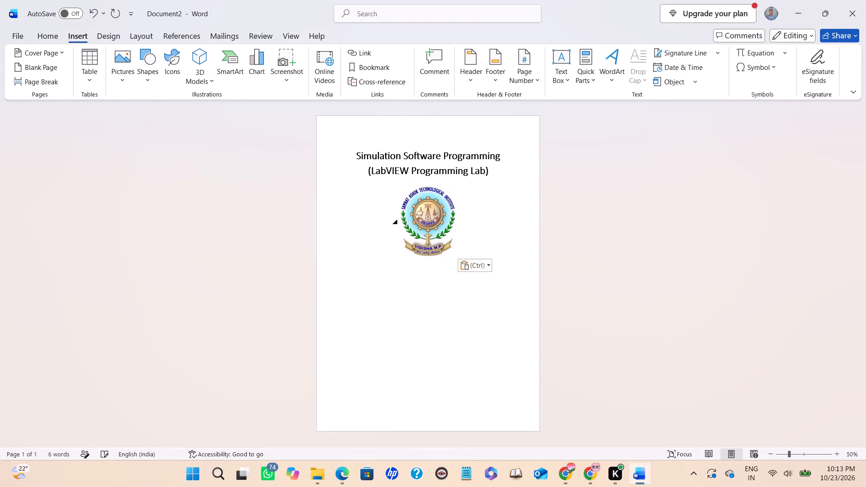
Position the logo at the middle centre of the page with text wrapping.
{"action": "left_click_drag", "start_coordinate": [421, 217], "coordinate": [420, 246]}
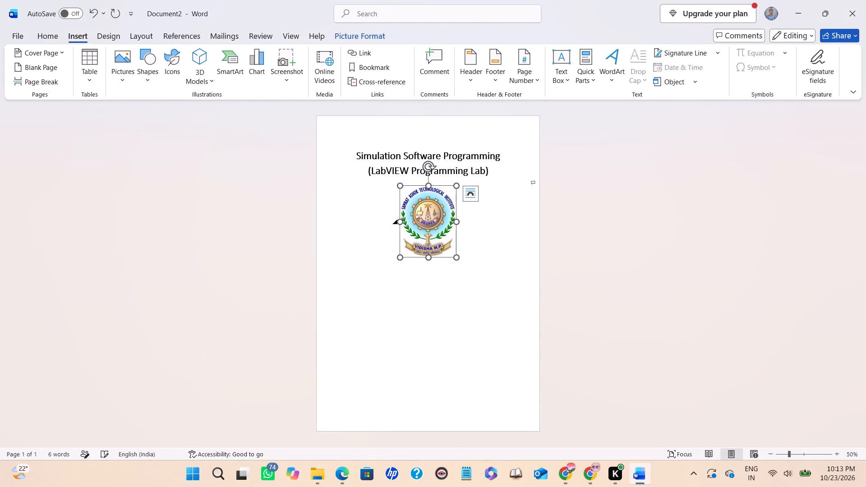
{"action": "left_click_drag", "start_coordinate": [422, 240], "coordinate": [418, 271]}
{"action": "left_click", "coordinate": [357, 28]}
{"action": "left_click", "coordinate": [603, 63]}
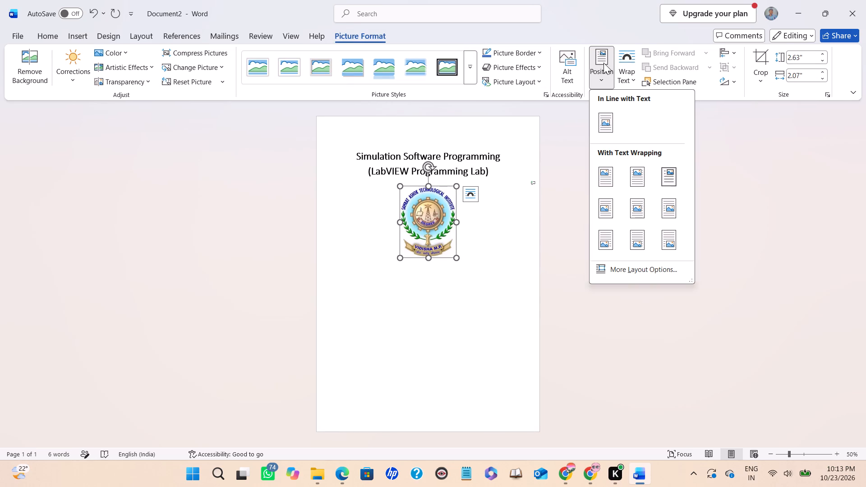
{"action": "left_click", "coordinate": [634, 199]}
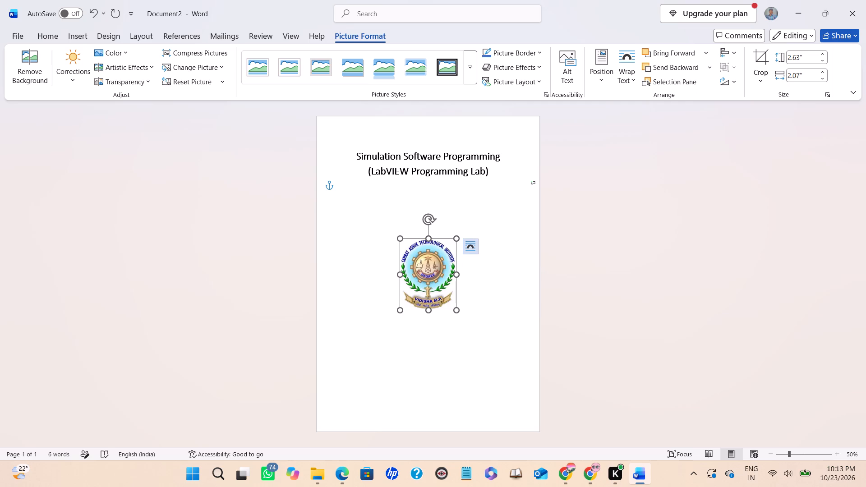
Enlarge the logo to about 3.37" high by 2.65" wide and move it up closer to the title.
{"action": "left_click_drag", "start_coordinate": [459, 236], "coordinate": [465, 227]}
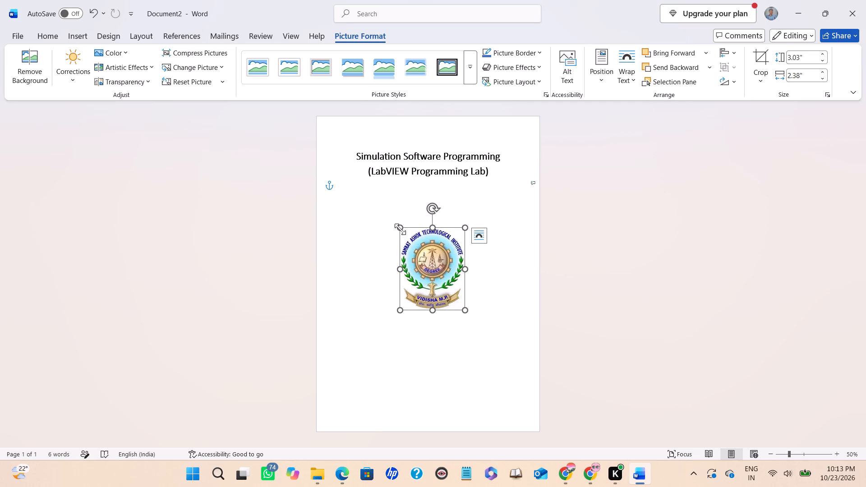
{"action": "left_click_drag", "start_coordinate": [400, 229], "coordinate": [393, 229]}
{"action": "left_click_drag", "start_coordinate": [436, 260], "coordinate": [436, 258]}
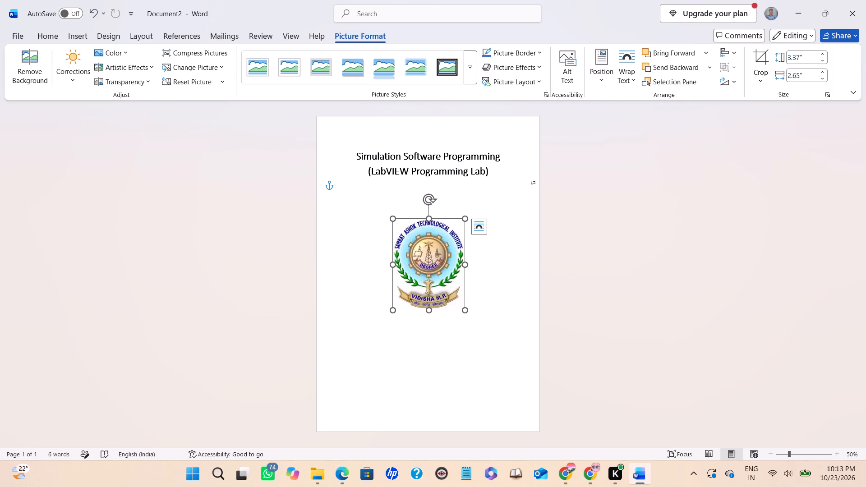
{"action": "left_click_drag", "start_coordinate": [436, 258], "coordinate": [435, 242]}
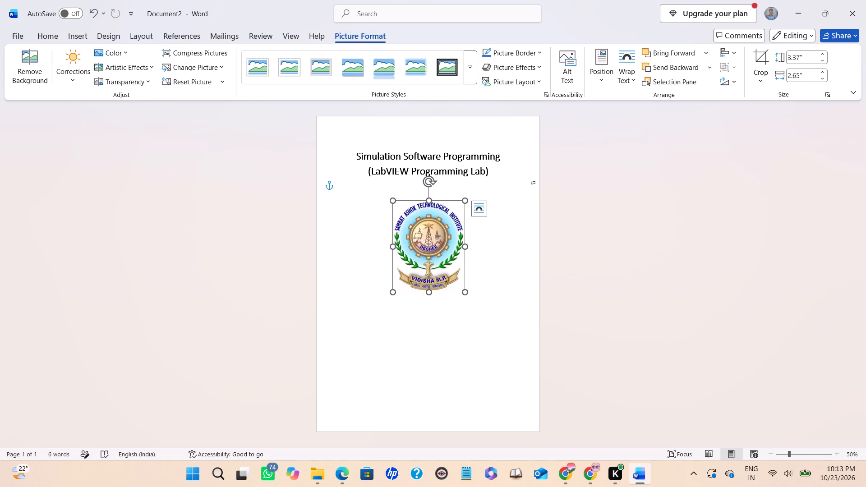
{"action": "left_click", "coordinate": [523, 267]}
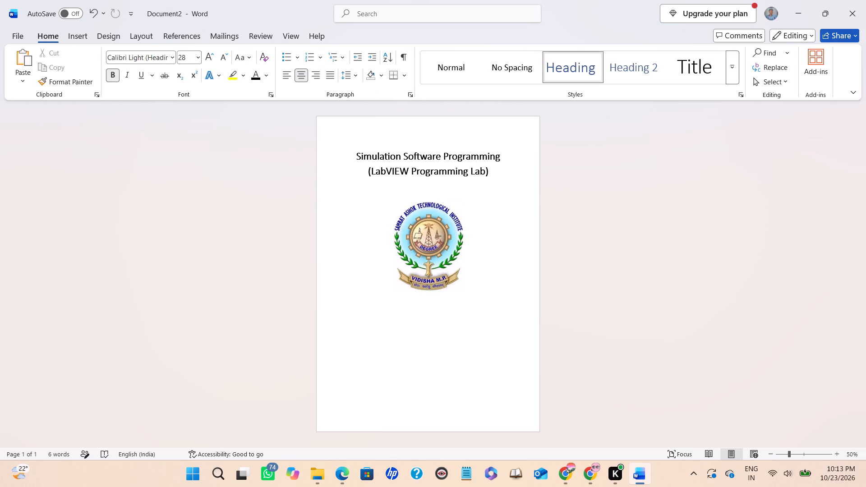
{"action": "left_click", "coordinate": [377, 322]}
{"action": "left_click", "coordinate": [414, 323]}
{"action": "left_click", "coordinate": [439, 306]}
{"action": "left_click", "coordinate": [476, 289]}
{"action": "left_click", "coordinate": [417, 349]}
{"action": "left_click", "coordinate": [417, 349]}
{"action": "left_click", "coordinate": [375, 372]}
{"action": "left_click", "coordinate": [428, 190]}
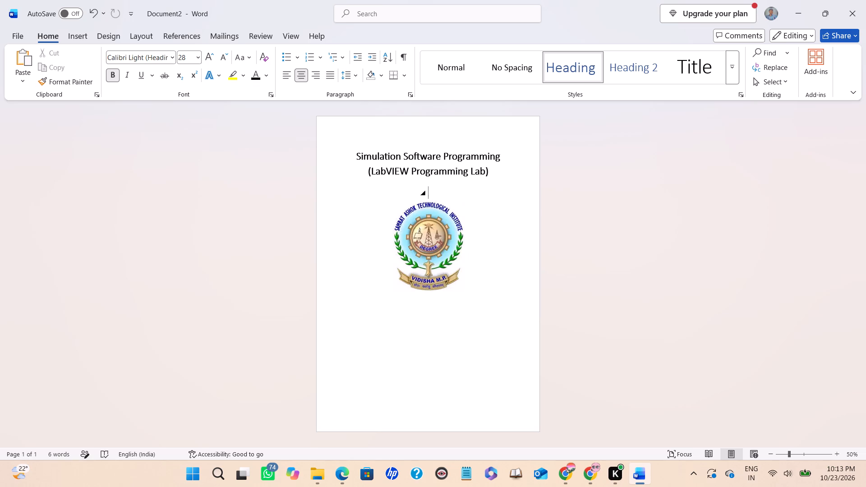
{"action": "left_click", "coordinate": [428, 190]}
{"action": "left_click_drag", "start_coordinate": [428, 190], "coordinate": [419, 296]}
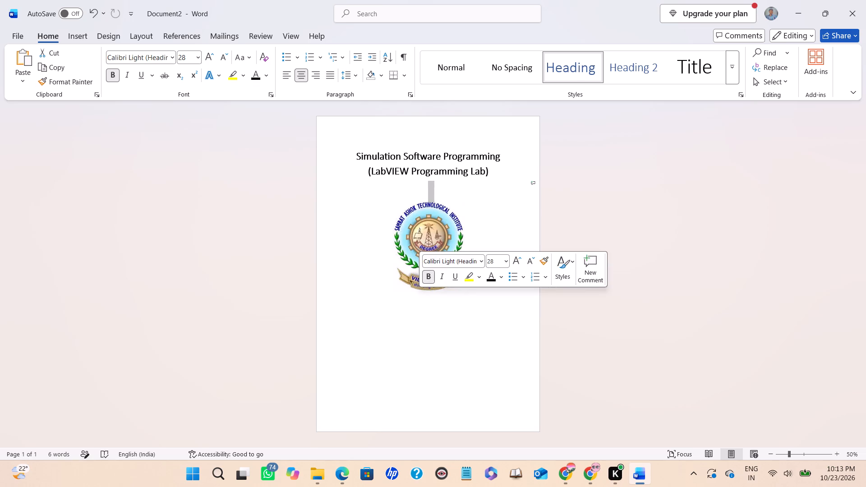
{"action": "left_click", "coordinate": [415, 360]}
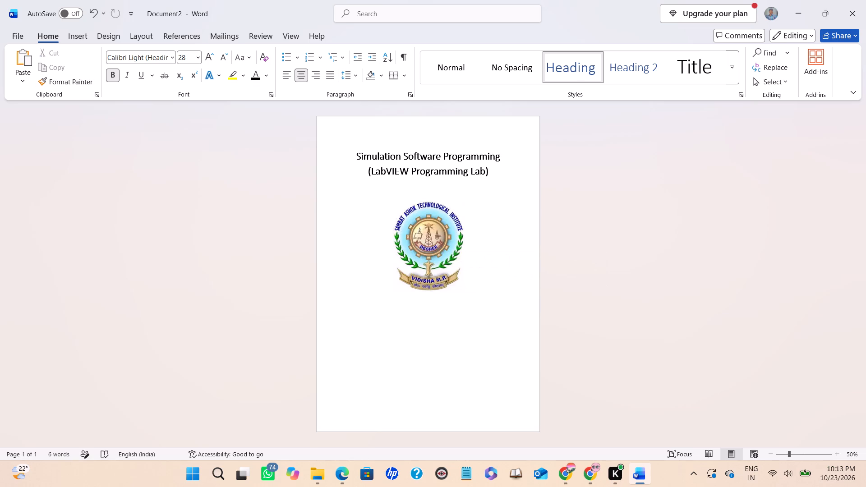
Move the institute logo up so it sits directly beneath the (LabVIEW Programming Lab) title line.
{"action": "left_click_drag", "start_coordinate": [415, 231], "coordinate": [414, 216]}
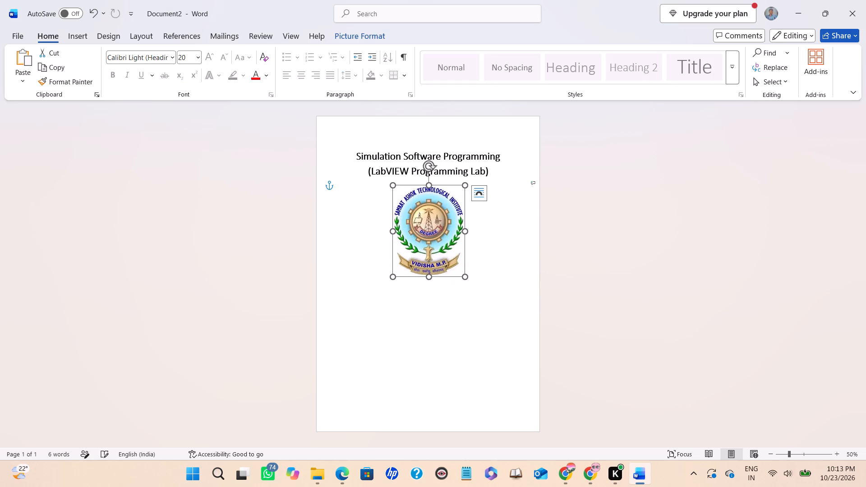
{"action": "left_click", "coordinate": [395, 329]}
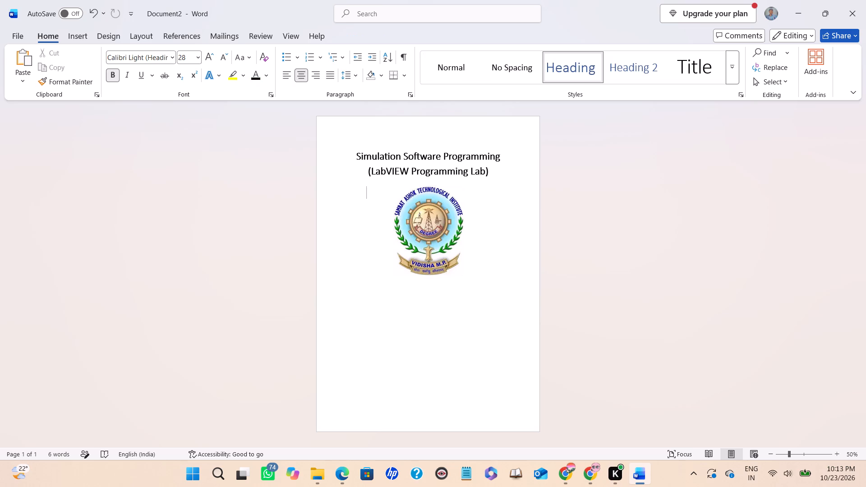
Try to move the text position past the logo by inserting 13 spaces on the heading line beside it.
{"action": "left_click", "coordinate": [378, 322]}
{"action": "key", "text": "Down"}
{"action": "key", "text": "Down"}
{"action": "key", "text": "Down"}
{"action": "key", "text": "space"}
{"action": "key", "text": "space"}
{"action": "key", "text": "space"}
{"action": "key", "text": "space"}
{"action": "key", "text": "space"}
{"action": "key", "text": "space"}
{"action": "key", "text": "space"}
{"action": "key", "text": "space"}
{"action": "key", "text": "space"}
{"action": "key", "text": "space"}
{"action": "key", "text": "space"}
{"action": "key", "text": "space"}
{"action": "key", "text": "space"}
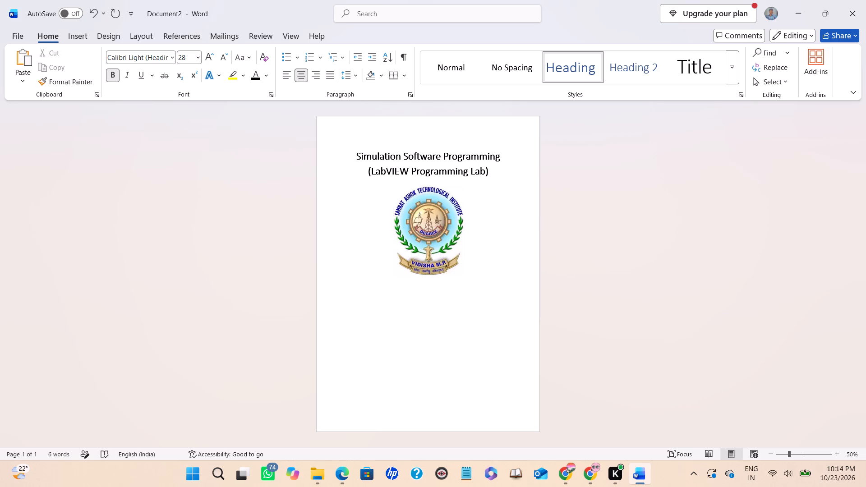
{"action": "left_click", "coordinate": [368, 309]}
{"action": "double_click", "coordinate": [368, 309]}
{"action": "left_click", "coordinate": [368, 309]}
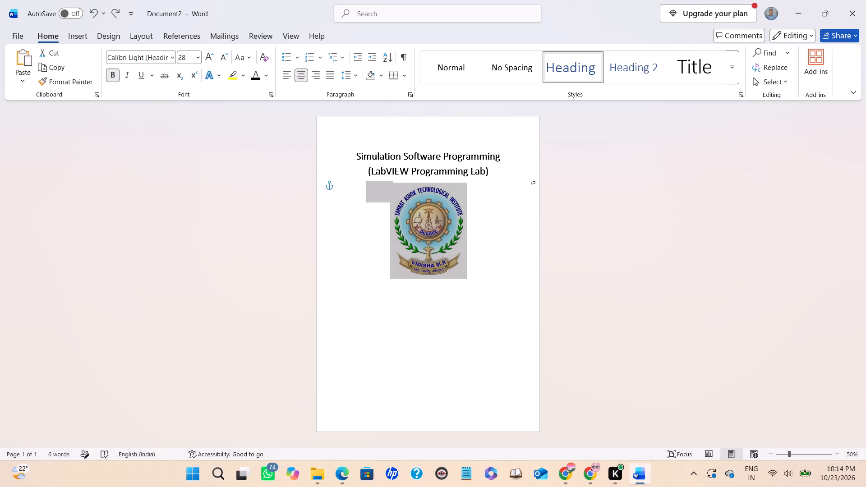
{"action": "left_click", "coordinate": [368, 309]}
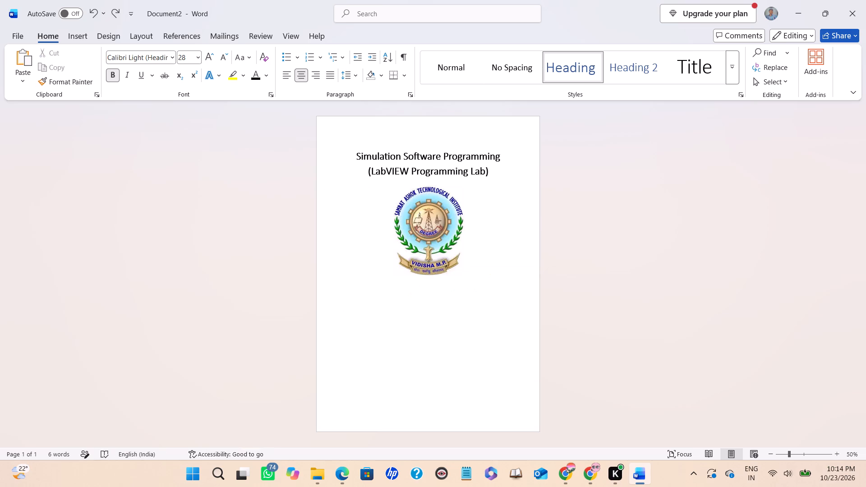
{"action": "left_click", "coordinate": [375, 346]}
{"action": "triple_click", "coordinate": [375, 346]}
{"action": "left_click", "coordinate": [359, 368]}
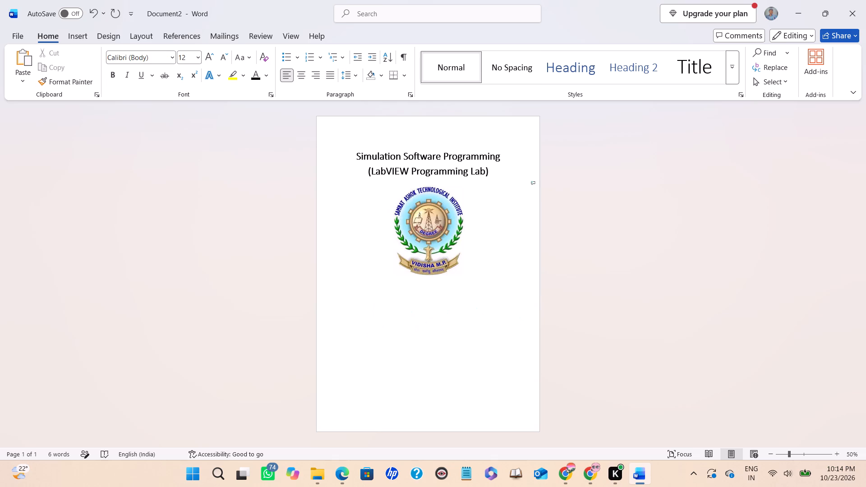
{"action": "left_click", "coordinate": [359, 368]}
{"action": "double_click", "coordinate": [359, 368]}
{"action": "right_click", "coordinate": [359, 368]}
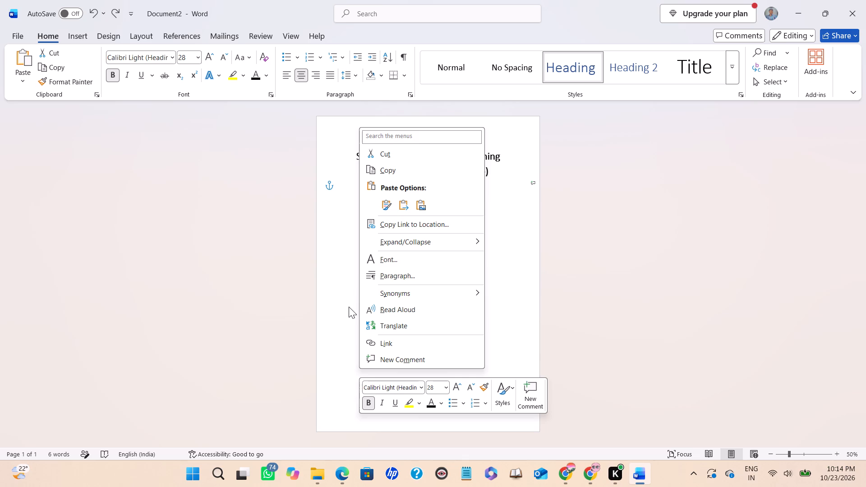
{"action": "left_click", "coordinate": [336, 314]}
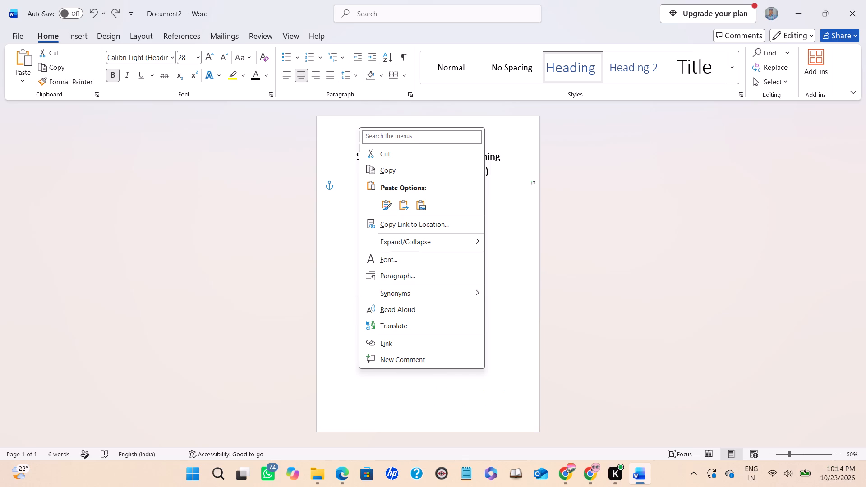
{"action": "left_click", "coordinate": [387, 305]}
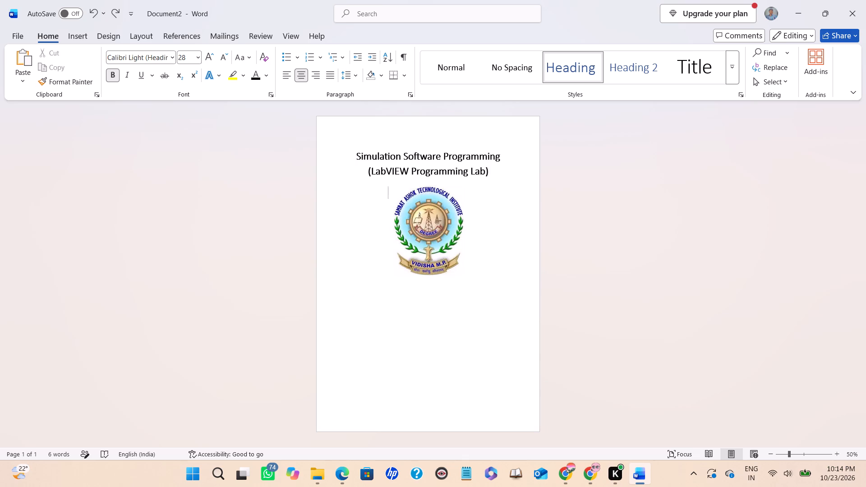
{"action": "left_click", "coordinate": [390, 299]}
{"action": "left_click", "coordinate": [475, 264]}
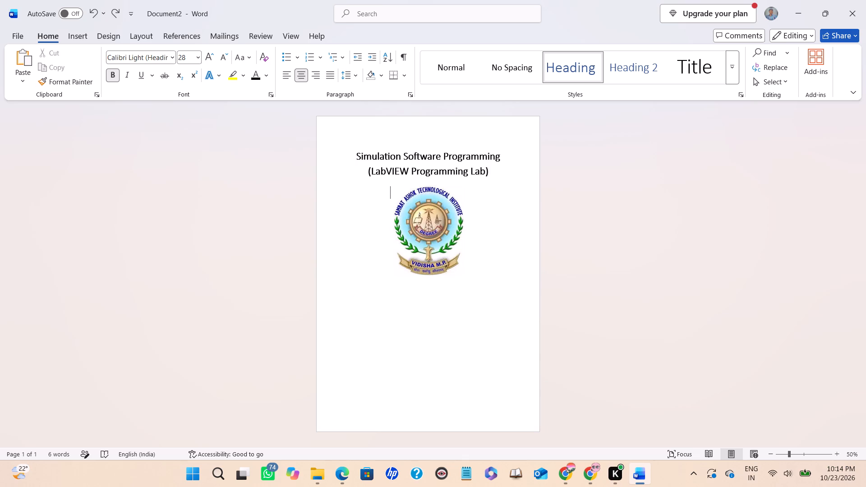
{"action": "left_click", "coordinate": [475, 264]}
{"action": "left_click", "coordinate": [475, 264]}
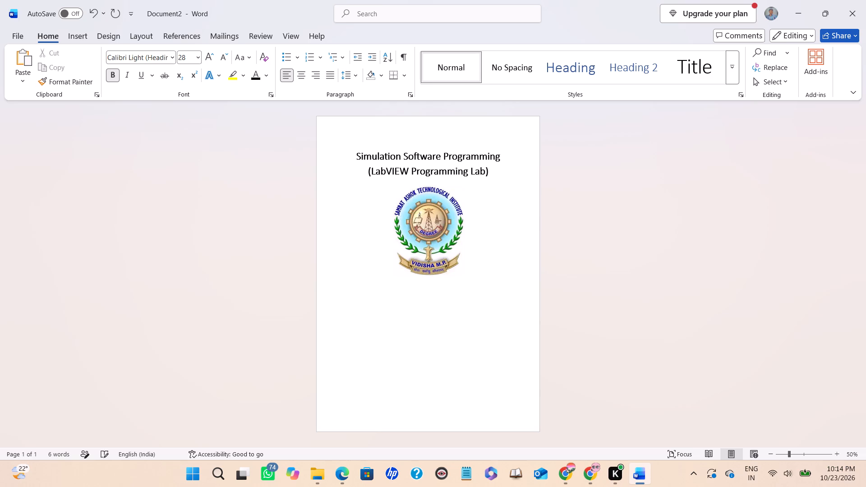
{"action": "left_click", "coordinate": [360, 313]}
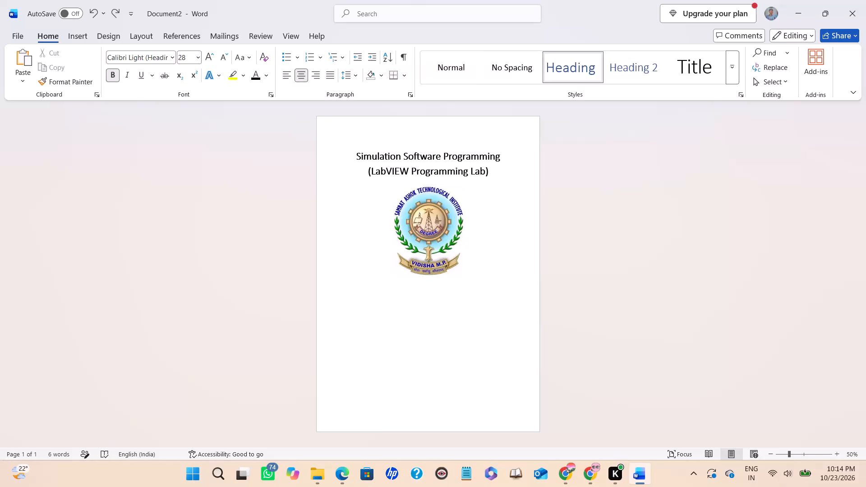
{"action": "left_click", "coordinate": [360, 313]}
Add blank Normal-style lines down to the level of the logo's base and insert five spaces on the last one.
{"action": "left_click", "coordinate": [496, 258]}
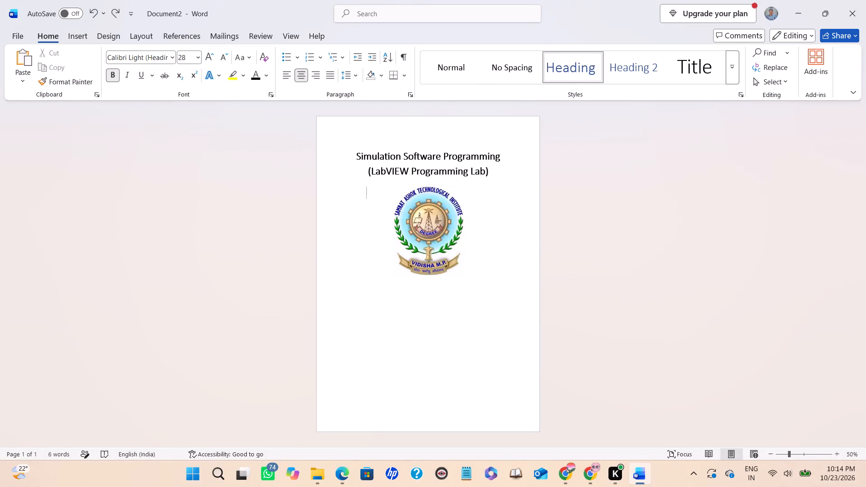
{"action": "double_click", "coordinate": [496, 258]}
{"action": "double_click", "coordinate": [496, 258]}
{"action": "left_click_drag", "start_coordinate": [496, 258], "coordinate": [470, 261]}
{"action": "double_click", "coordinate": [470, 261]}
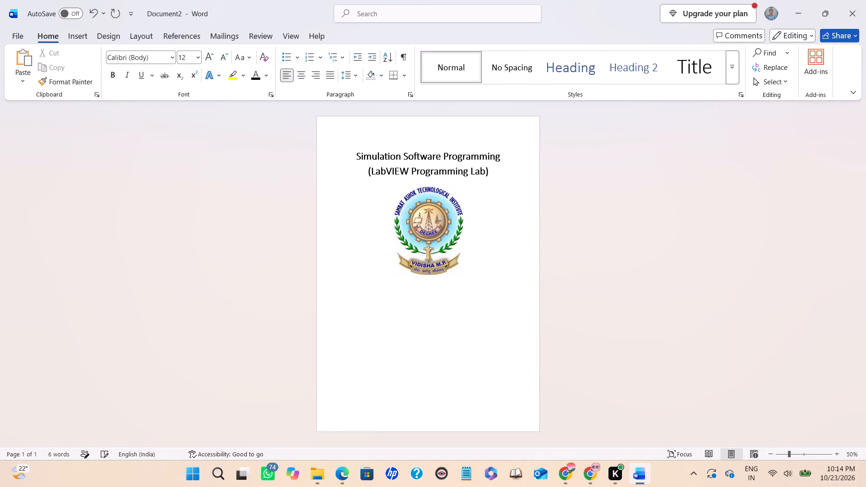
{"action": "key", "text": "Down"}
{"action": "key", "text": "Down"}
{"action": "key", "text": "Down"}
{"action": "key", "text": "Down"}
{"action": "key", "text": "Down"}
{"action": "key", "text": "Down"}
{"action": "key", "text": "Down"}
{"action": "key", "text": "Down"}
{"action": "key", "text": "Right"}
{"action": "key", "text": "Right"}
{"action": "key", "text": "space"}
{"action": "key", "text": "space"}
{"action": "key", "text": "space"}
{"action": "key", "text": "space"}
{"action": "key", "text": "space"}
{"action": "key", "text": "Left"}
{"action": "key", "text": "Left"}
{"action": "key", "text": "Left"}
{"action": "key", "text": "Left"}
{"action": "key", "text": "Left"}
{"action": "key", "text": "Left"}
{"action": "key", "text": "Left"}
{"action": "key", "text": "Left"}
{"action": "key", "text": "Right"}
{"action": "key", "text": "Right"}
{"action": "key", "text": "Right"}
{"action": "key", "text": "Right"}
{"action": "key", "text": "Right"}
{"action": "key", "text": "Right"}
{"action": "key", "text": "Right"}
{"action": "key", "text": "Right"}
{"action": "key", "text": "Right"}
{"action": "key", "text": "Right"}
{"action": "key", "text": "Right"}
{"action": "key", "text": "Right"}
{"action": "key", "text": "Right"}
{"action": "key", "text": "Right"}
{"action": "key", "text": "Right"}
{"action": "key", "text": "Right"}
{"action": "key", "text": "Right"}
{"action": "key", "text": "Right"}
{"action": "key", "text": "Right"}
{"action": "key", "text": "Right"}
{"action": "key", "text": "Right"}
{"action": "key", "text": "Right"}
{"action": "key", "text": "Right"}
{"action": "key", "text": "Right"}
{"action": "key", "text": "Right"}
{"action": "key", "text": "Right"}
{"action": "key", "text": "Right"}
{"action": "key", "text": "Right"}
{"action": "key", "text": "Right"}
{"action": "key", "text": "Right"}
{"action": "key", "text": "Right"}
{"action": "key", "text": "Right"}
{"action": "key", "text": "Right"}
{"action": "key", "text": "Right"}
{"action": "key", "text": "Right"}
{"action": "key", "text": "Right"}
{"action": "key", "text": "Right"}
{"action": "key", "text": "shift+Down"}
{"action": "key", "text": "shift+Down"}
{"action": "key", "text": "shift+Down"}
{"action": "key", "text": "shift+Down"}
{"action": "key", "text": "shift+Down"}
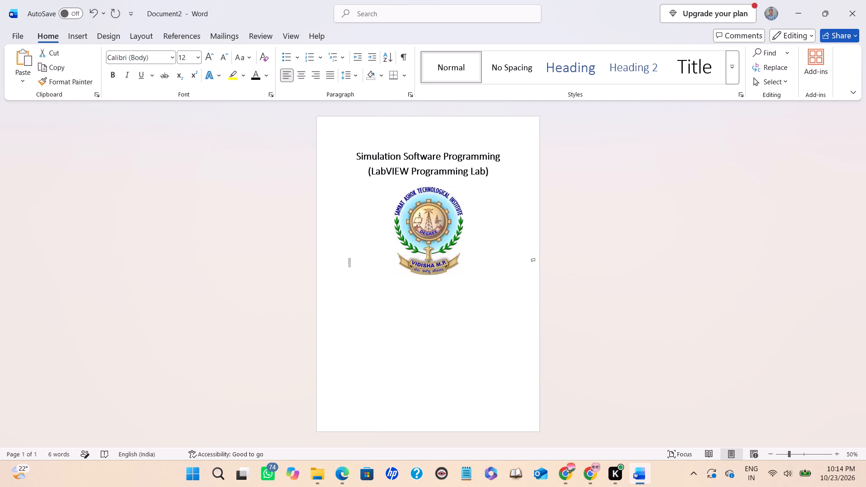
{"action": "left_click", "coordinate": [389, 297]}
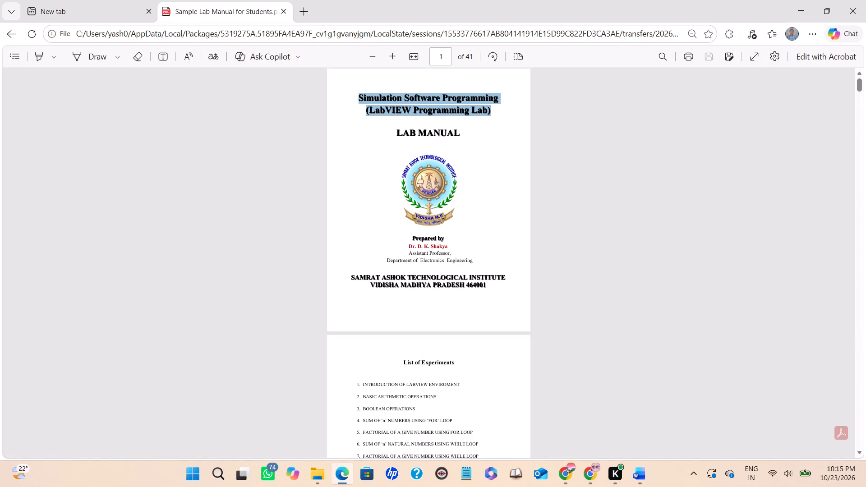
Switch to the sample lab manual PDF in Edge and copy its author block from "Prepared by" through "Department of Electronics Engineering".
{"action": "left_click_drag", "start_coordinate": [410, 238], "coordinate": [493, 259]}
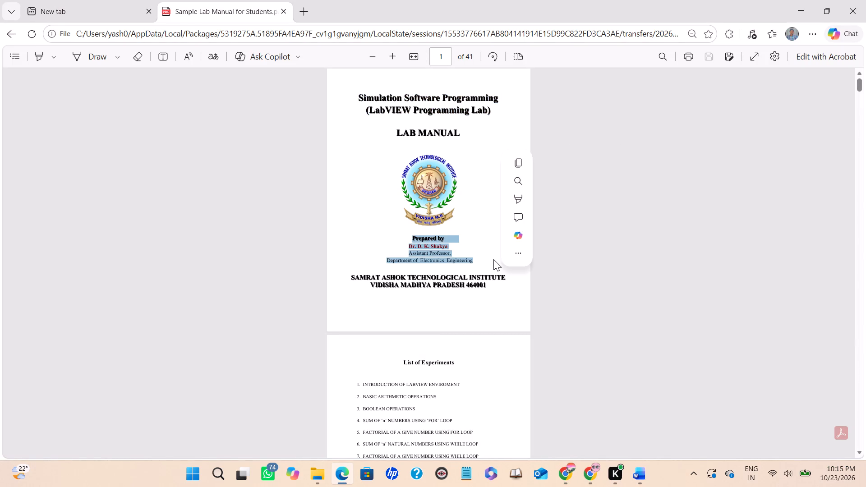
{"action": "left_click", "coordinate": [523, 158]}
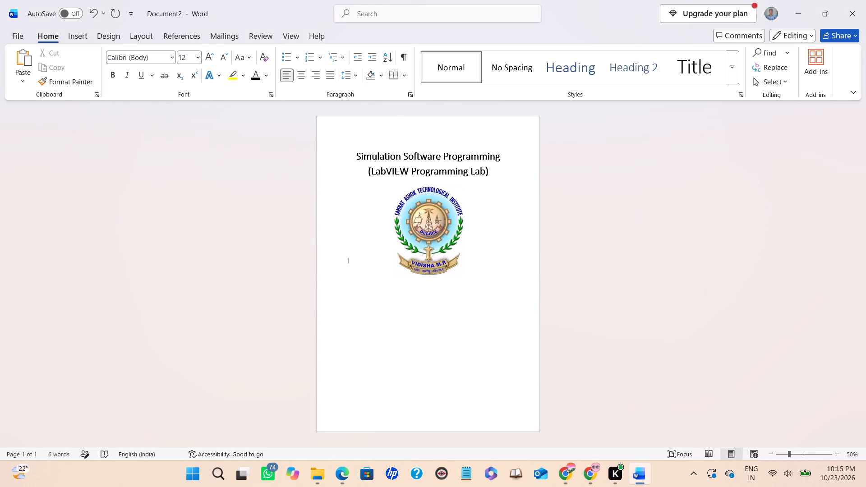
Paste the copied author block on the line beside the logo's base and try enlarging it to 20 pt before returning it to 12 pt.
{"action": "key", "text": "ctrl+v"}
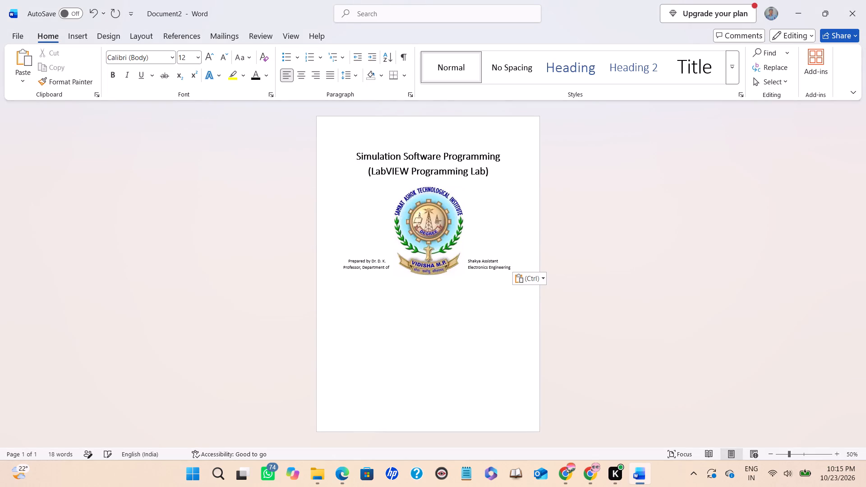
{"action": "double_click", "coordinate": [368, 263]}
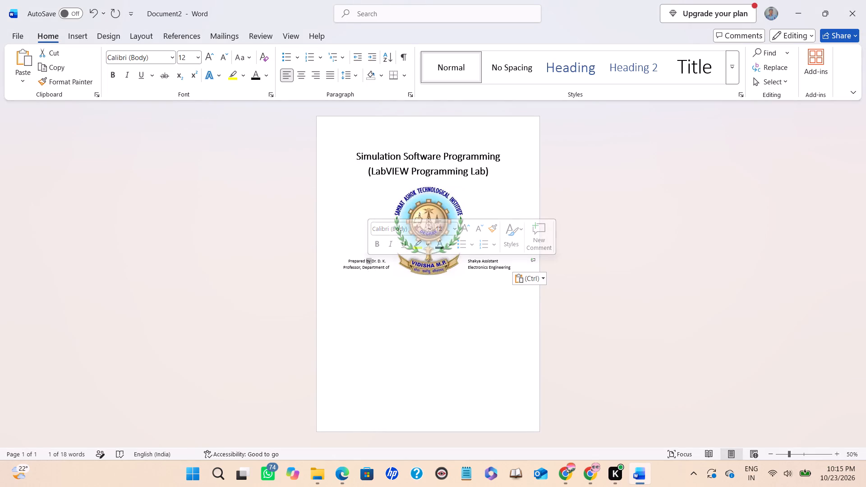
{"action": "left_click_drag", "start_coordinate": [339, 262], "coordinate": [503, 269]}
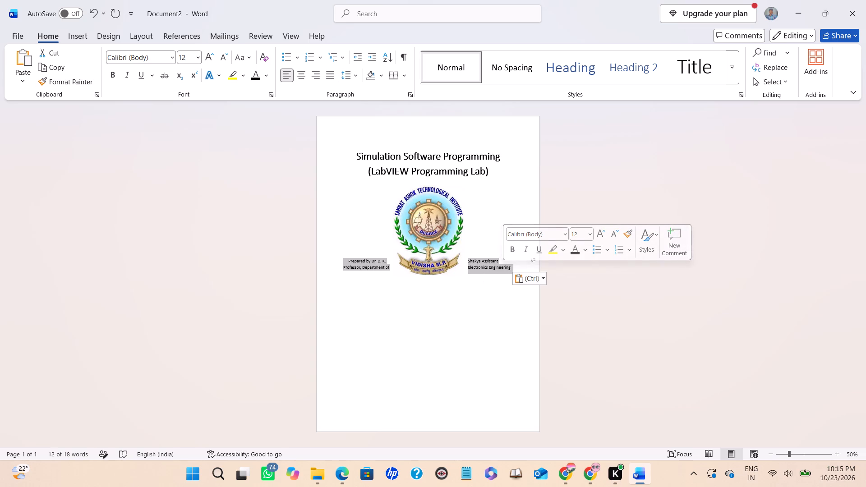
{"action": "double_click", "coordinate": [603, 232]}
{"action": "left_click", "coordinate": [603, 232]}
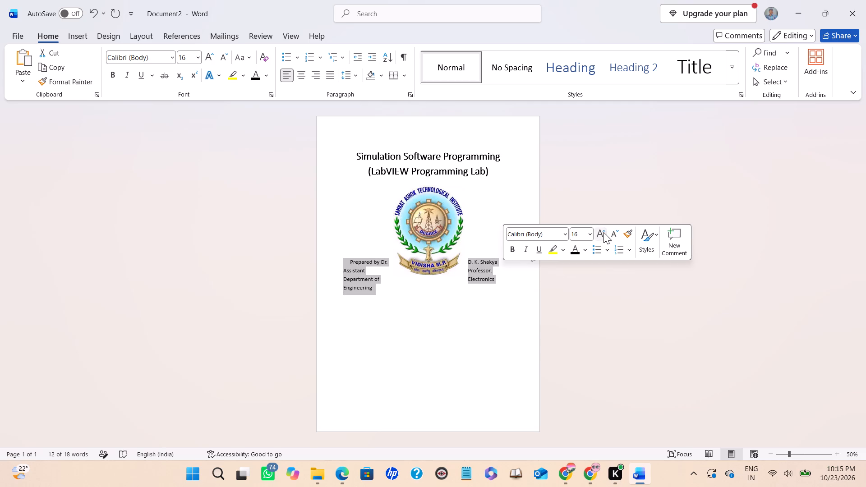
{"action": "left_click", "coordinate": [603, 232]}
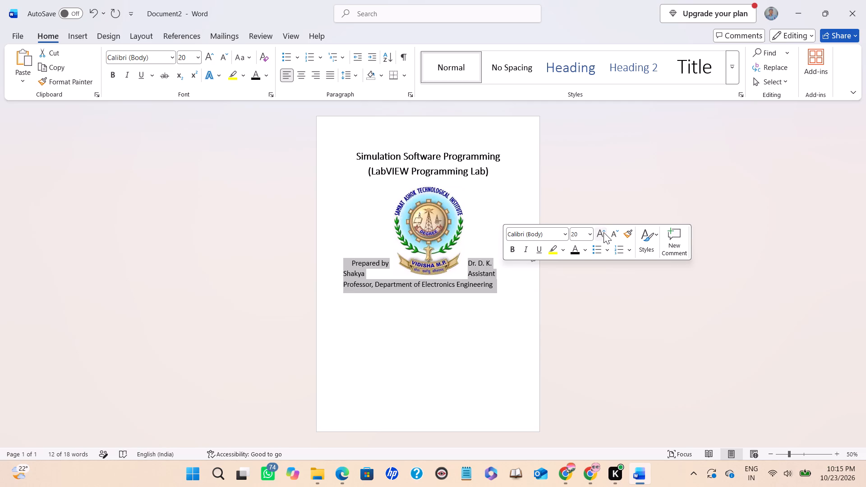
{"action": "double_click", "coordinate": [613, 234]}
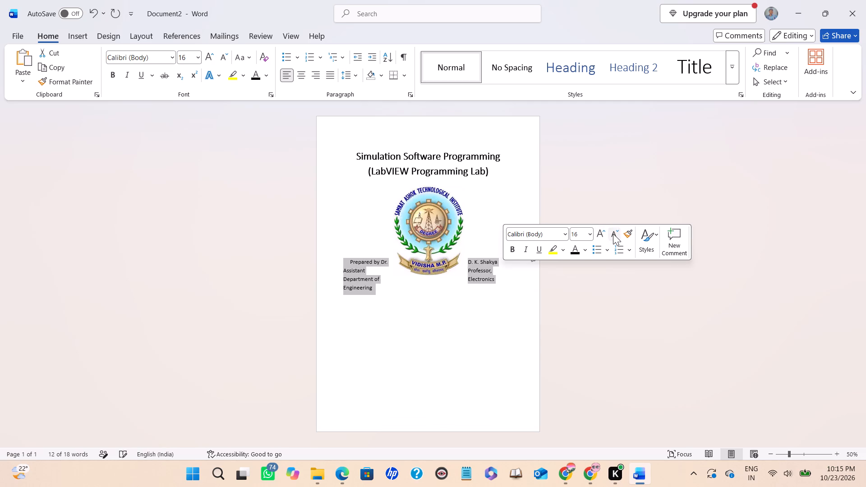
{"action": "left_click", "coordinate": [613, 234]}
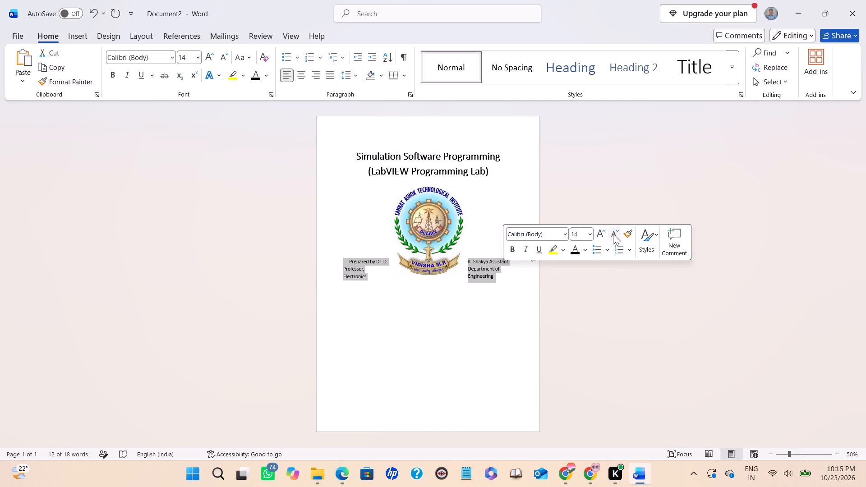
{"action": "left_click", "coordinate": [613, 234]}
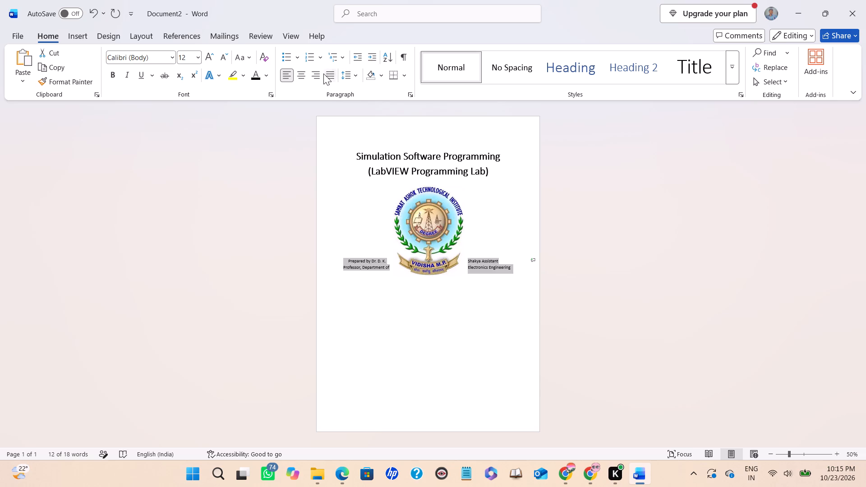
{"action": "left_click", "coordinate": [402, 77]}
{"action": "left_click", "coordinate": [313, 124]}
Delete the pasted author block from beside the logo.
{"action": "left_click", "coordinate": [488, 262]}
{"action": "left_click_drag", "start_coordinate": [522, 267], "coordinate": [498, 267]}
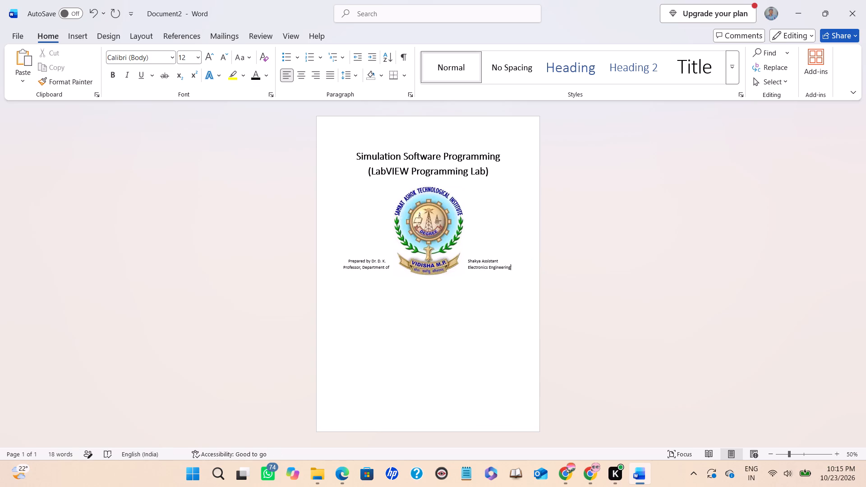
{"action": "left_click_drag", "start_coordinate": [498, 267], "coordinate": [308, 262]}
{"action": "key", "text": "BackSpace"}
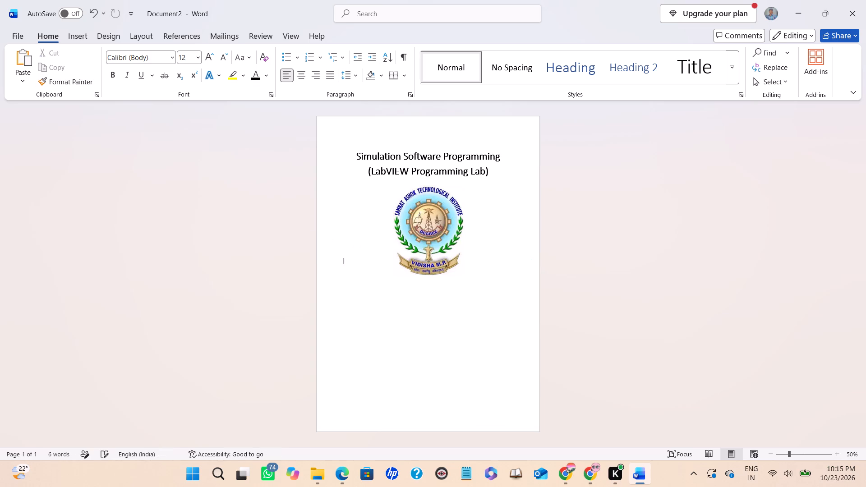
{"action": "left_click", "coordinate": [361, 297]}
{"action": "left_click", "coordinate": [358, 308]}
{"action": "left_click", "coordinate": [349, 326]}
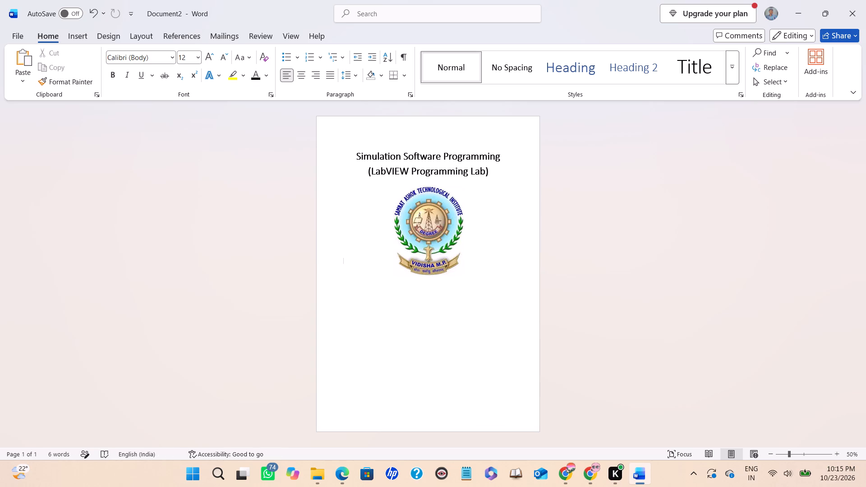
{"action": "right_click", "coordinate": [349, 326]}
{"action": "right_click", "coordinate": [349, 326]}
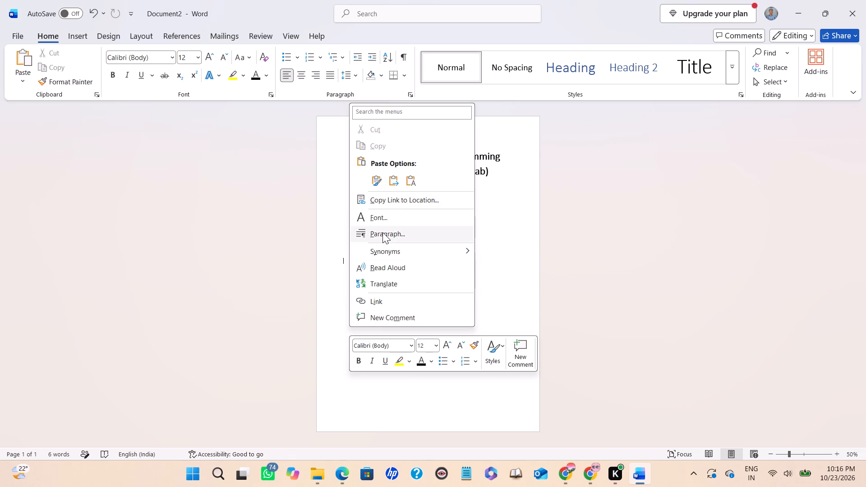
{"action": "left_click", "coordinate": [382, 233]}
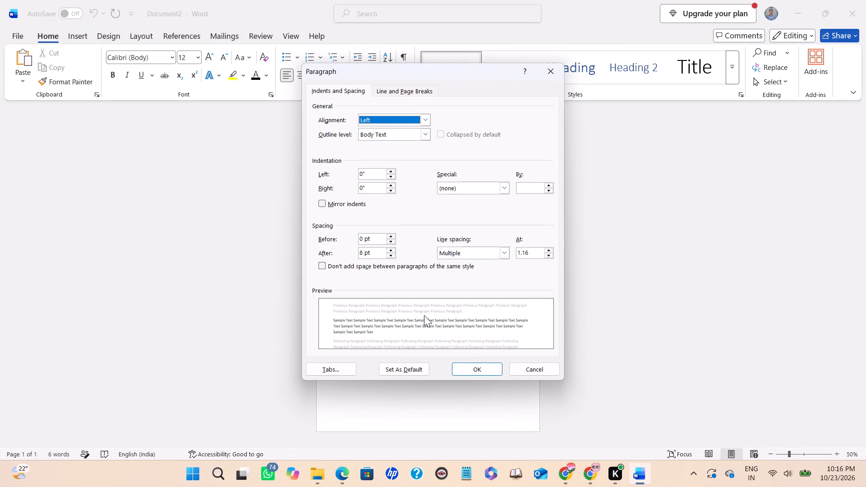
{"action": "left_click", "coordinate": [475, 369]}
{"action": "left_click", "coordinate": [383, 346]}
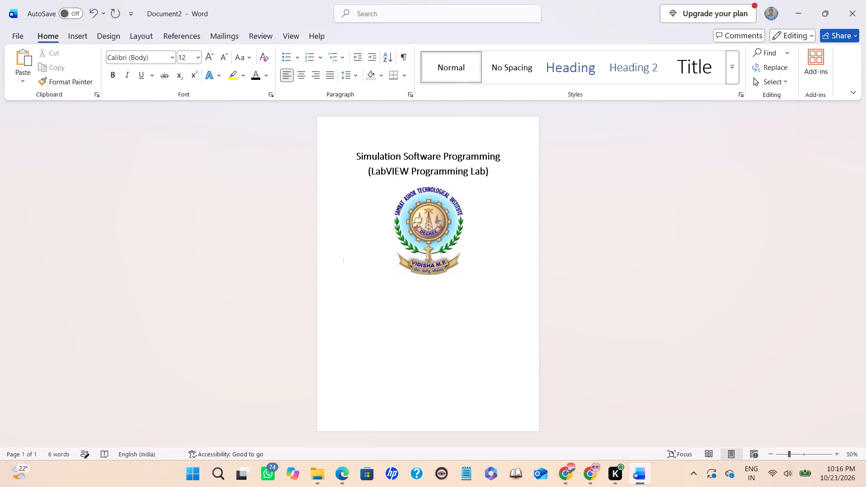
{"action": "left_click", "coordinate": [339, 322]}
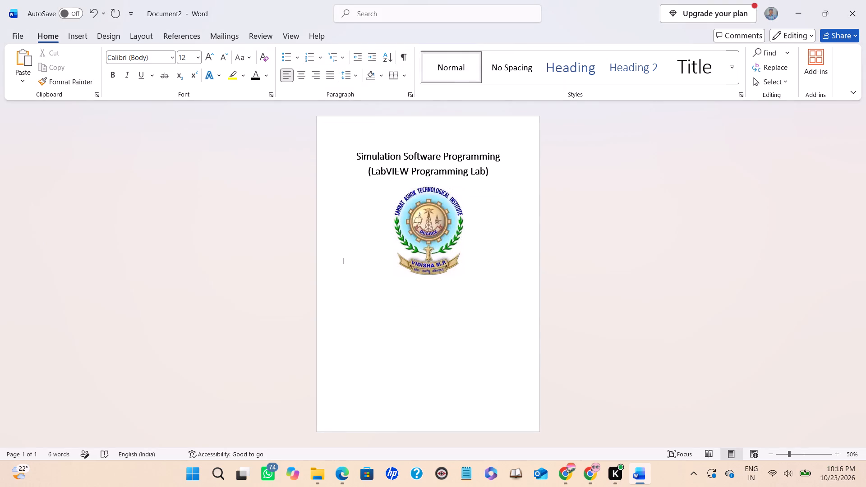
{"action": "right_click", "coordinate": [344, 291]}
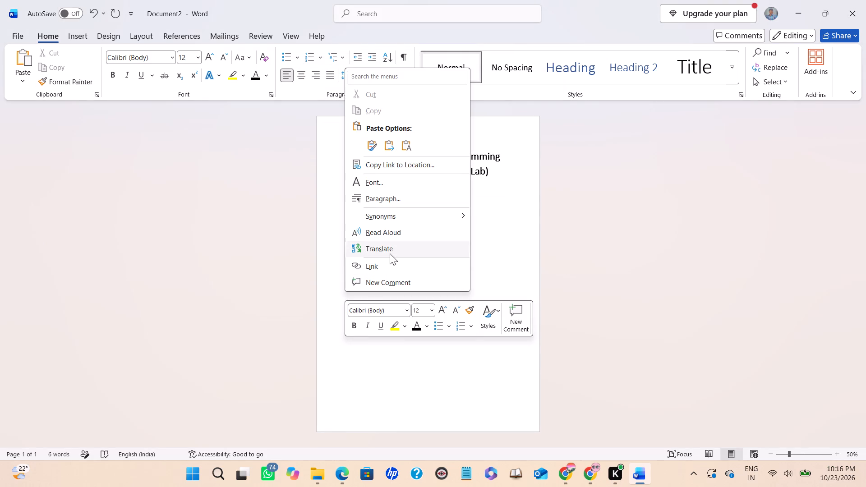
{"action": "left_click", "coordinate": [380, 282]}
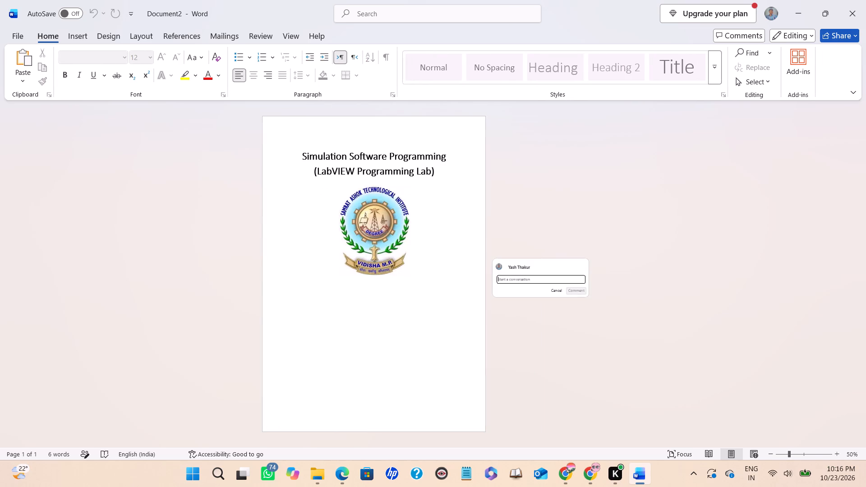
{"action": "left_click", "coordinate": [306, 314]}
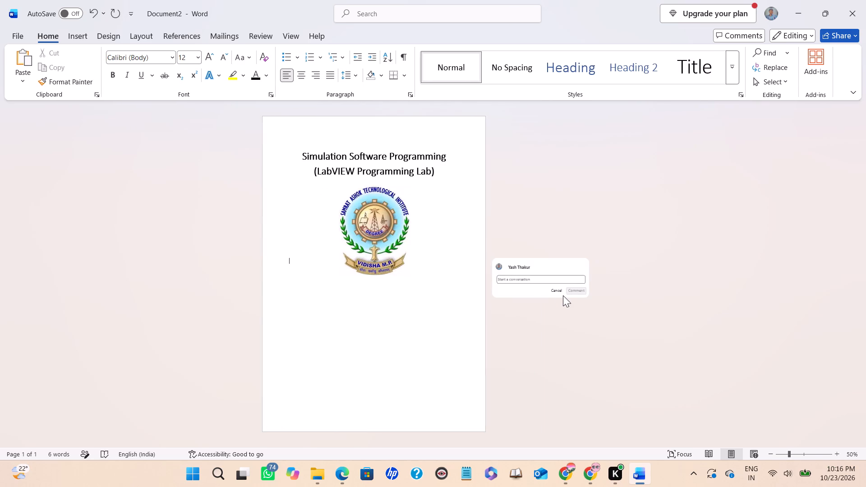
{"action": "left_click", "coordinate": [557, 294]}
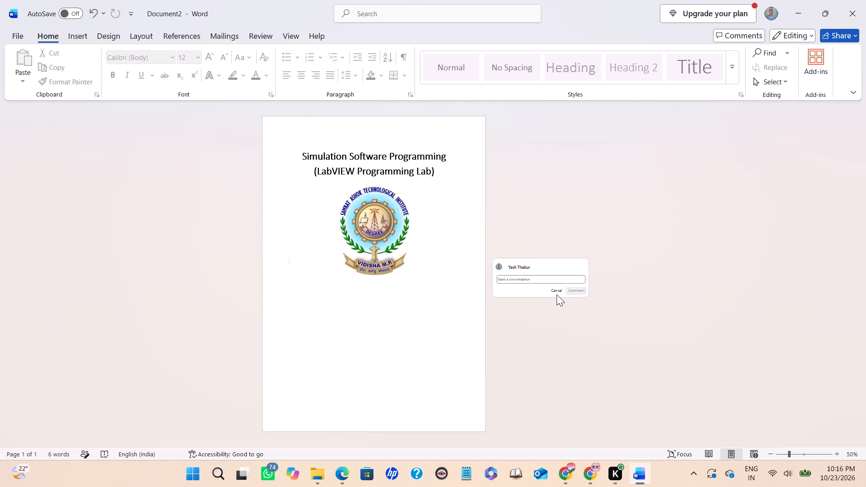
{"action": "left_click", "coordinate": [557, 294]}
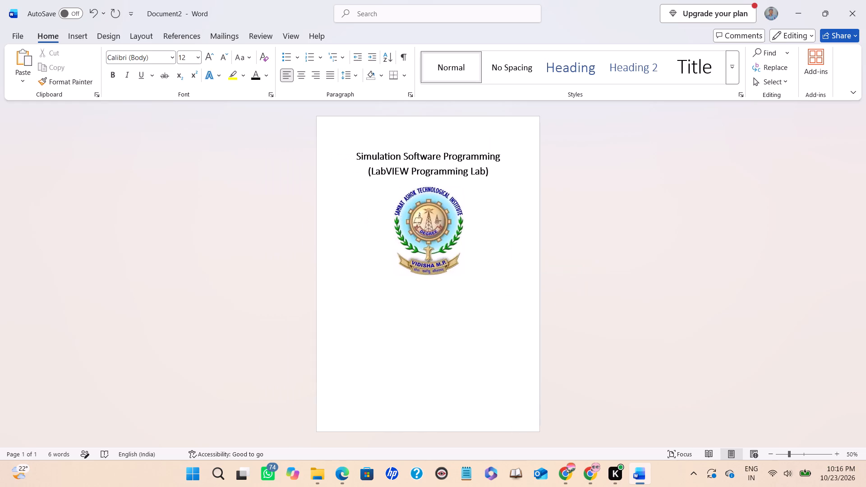
Insert a Simple Text Box and try to move it below the institute logo.
{"action": "left_click", "coordinate": [78, 41]}
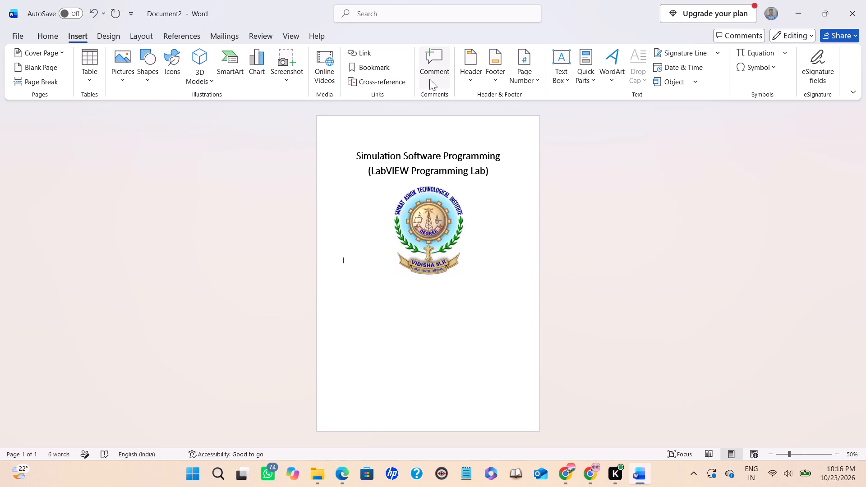
{"action": "left_click", "coordinate": [559, 63]}
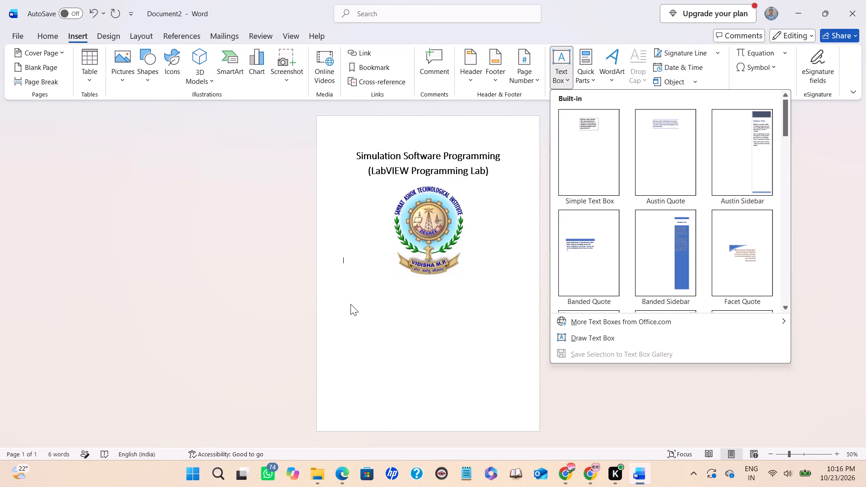
{"action": "left_click", "coordinate": [588, 180]}
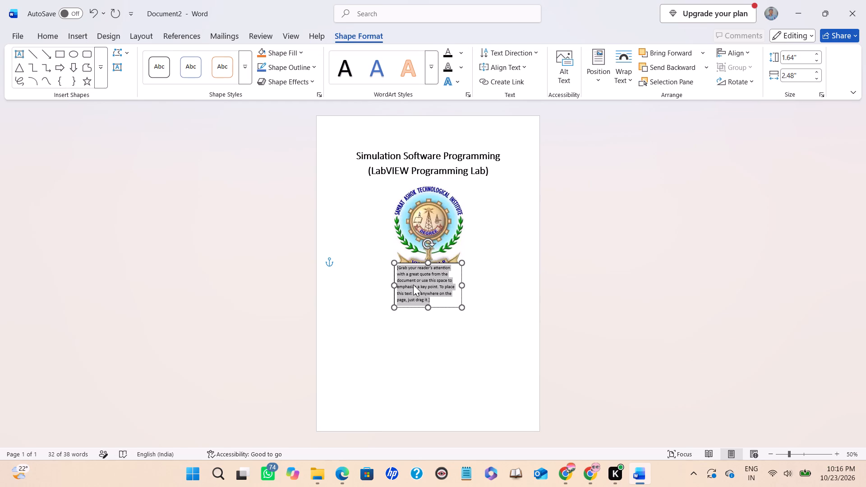
{"action": "left_click_drag", "start_coordinate": [413, 285], "coordinate": [399, 330]}
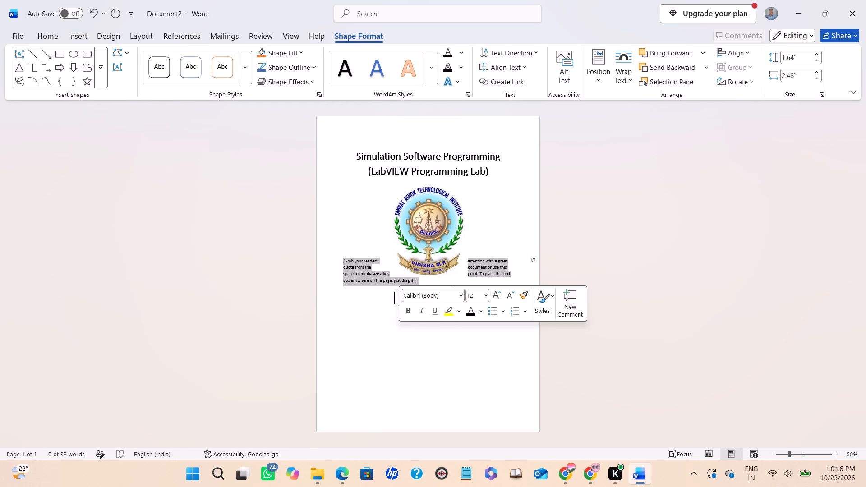
{"action": "left_click", "coordinate": [393, 301]}
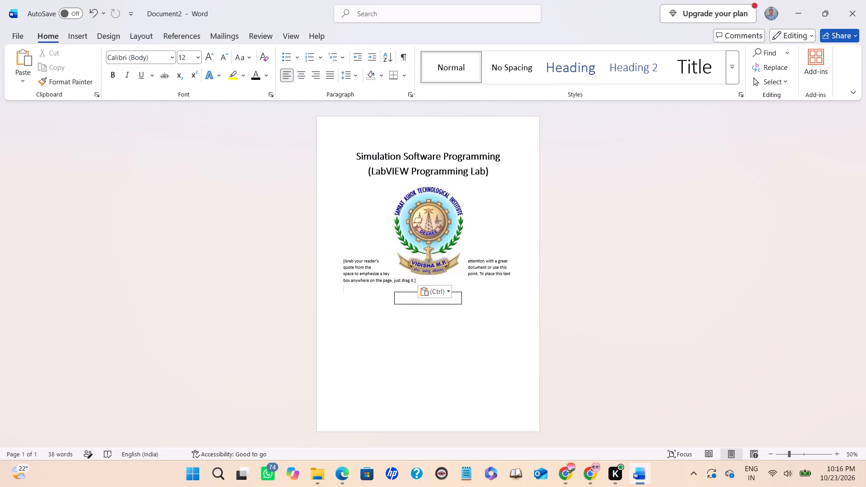
Position the empty text box at the bottom centre of the page with text wrapping.
{"action": "left_click", "coordinate": [410, 298]}
{"action": "left_click_drag", "start_coordinate": [410, 298], "coordinate": [404, 307]}
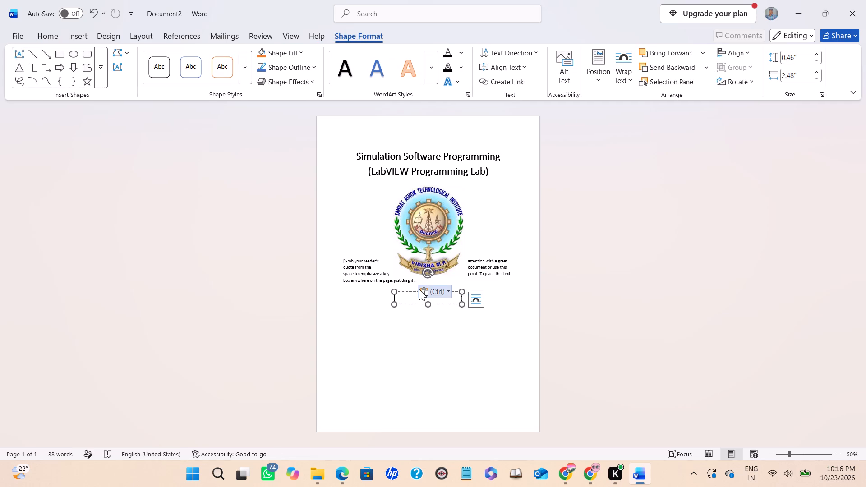
{"action": "left_click", "coordinate": [594, 61]}
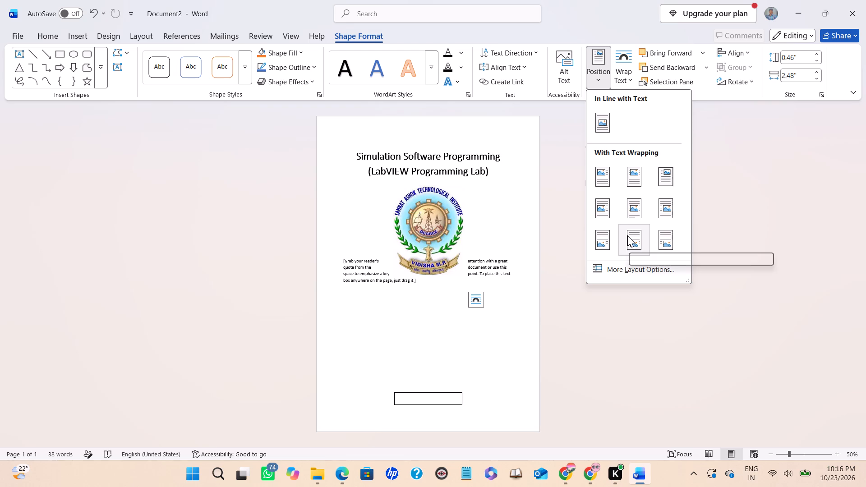
{"action": "left_click", "coordinate": [627, 235]}
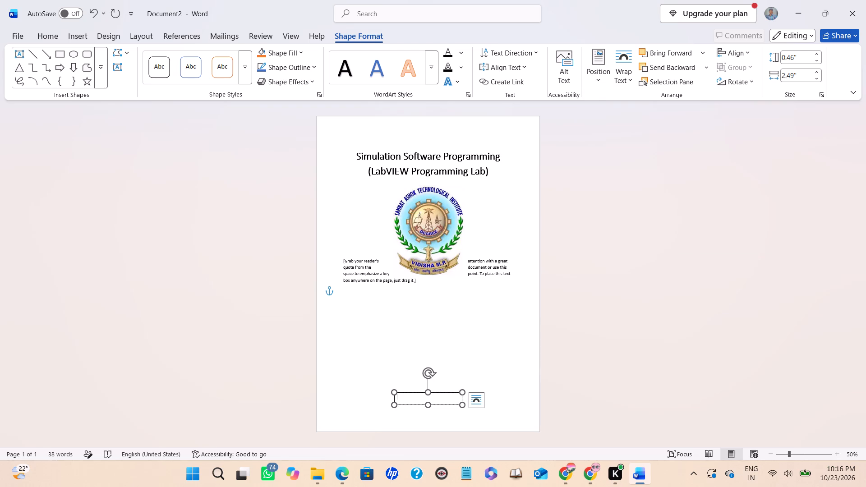
Move the text box up into the space beneath the logo and stretch it to about 3.5" high.
{"action": "left_click_drag", "start_coordinate": [420, 398], "coordinate": [420, 382]}
{"action": "left_click_drag", "start_coordinate": [421, 402], "coordinate": [417, 374]}
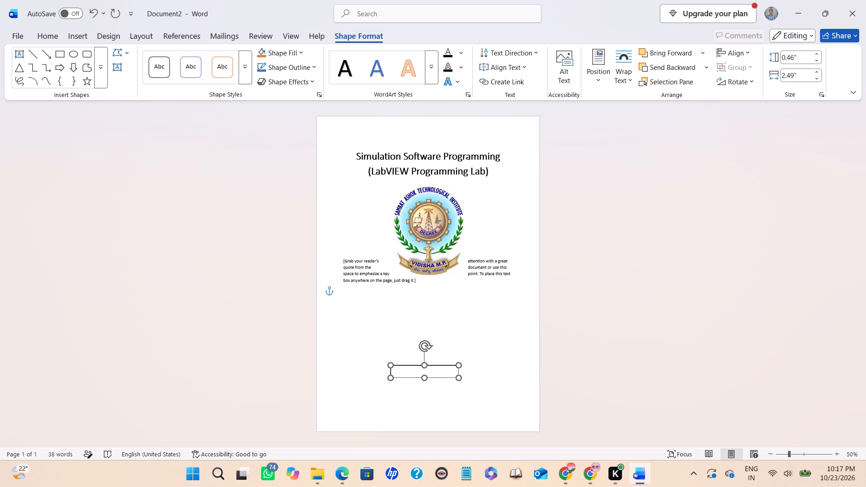
{"action": "left_click_drag", "start_coordinate": [417, 374], "coordinate": [413, 345]}
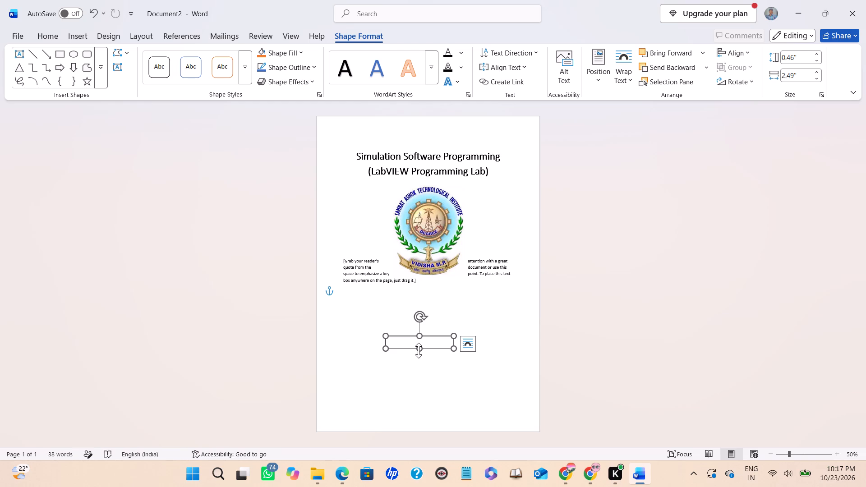
{"action": "left_click_drag", "start_coordinate": [419, 350], "coordinate": [411, 405]}
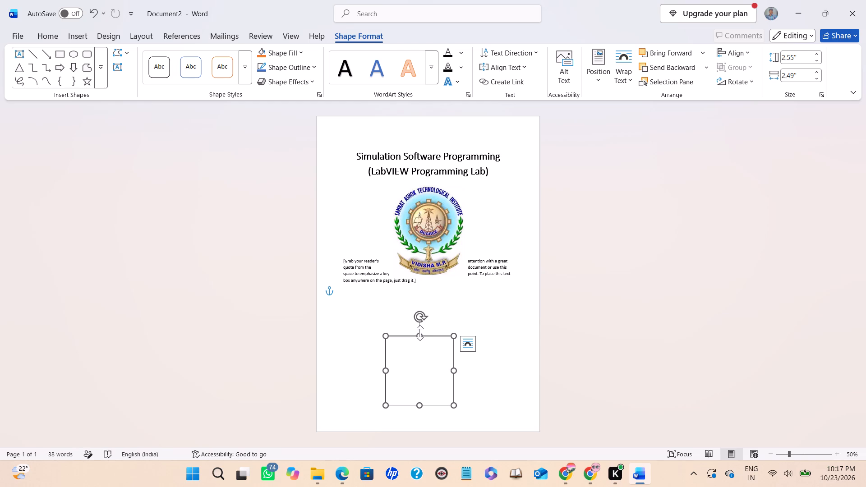
{"action": "left_click_drag", "start_coordinate": [419, 333], "coordinate": [418, 310]}
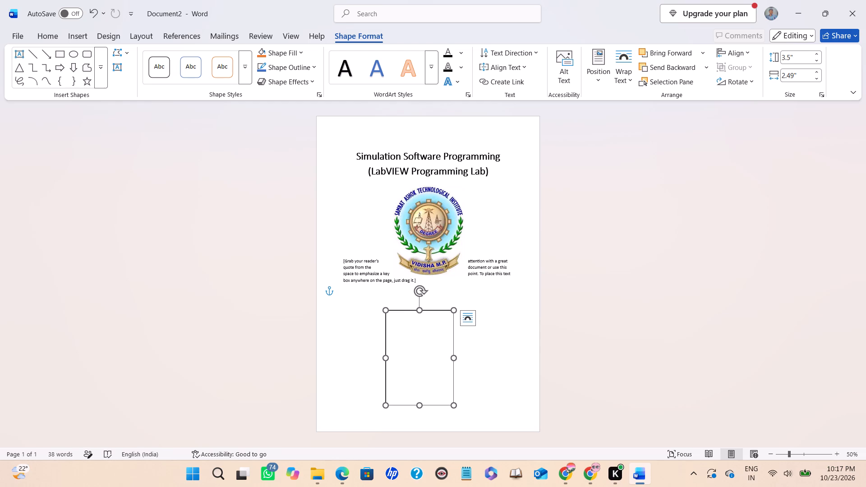
Widen the empty text box on both sides to about 7.57" so it spans most of the page width.
{"action": "left_click_drag", "start_coordinate": [387, 359], "coordinate": [327, 358]}
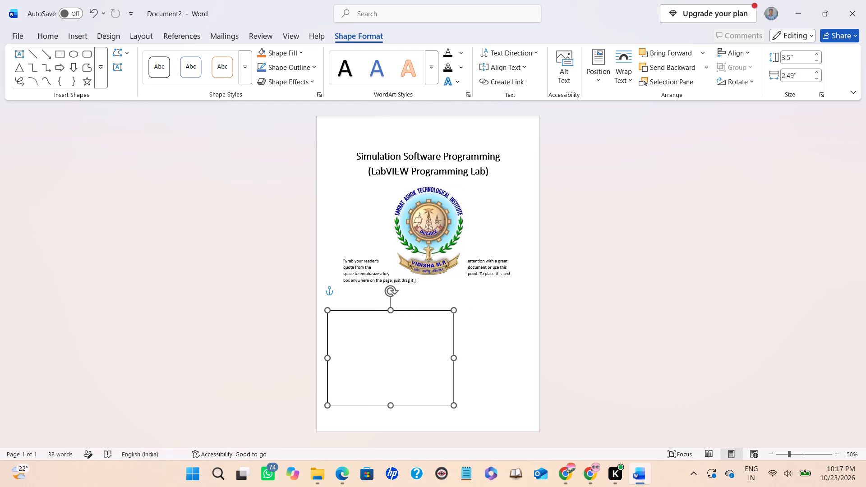
{"action": "left_click_drag", "start_coordinate": [327, 358], "coordinate": [322, 358]}
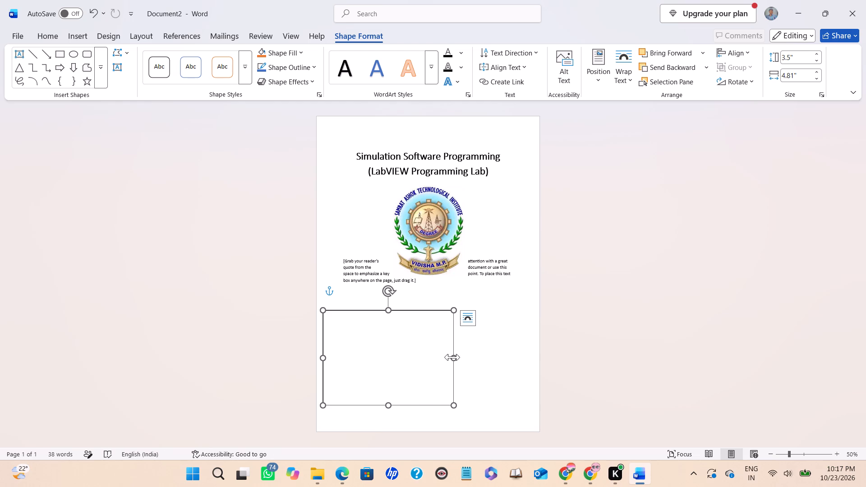
{"action": "left_click_drag", "start_coordinate": [452, 357], "coordinate": [528, 350]}
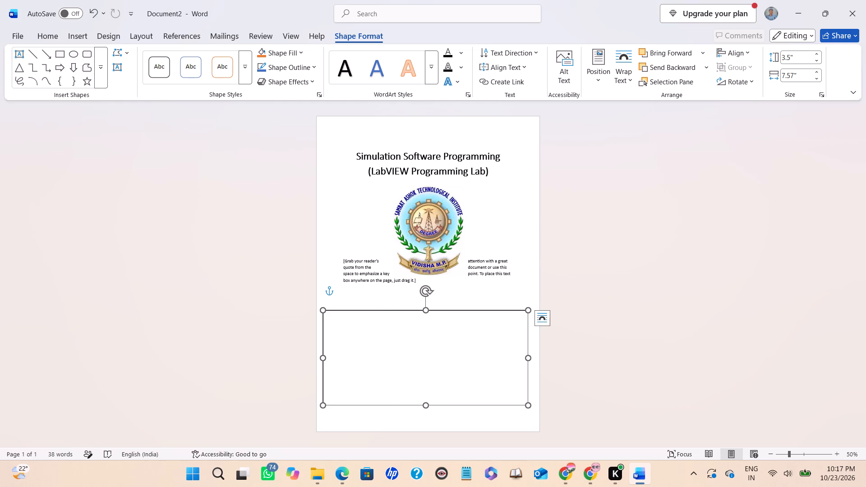
Delete the leftover pull-quote placeholder text on either side of the institute logo.
{"action": "left_click_drag", "start_coordinate": [515, 280], "coordinate": [367, 266]}
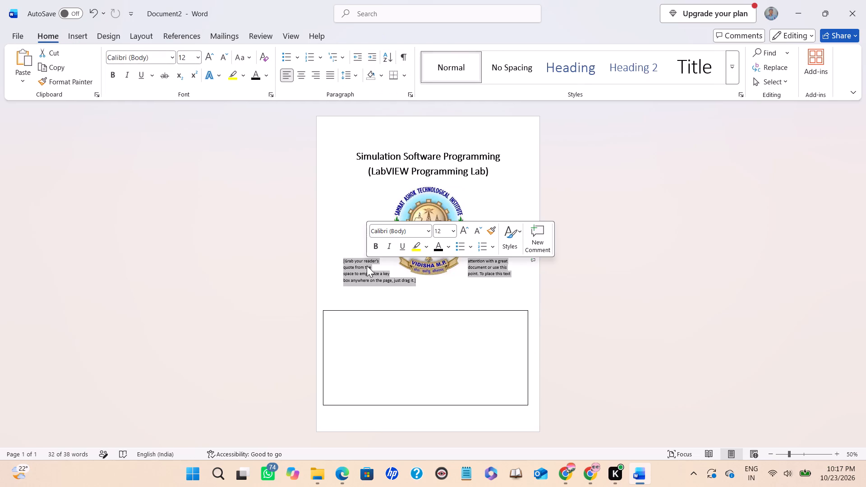
{"action": "key", "text": "BackSpace"}
Switch to the sample PDF in Edge and copy the author block on its cover, from "Prepared by" through the department line.
{"action": "left_click", "coordinate": [325, 320]}
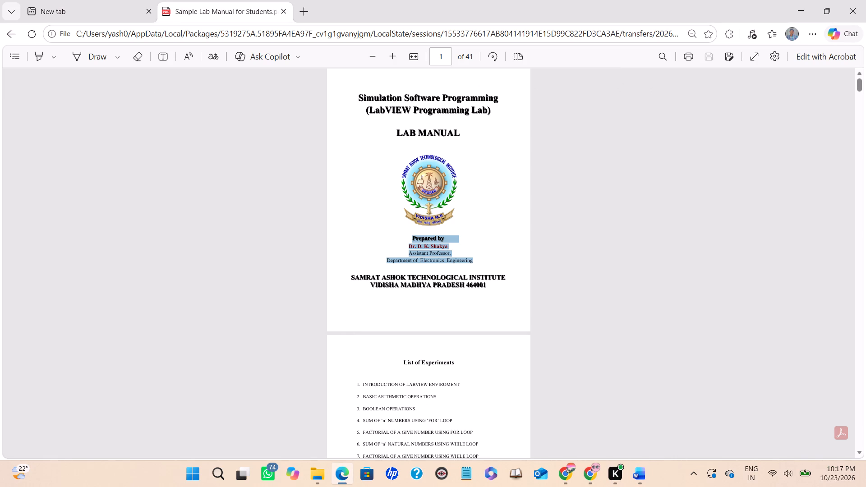
{"action": "left_click_drag", "start_coordinate": [474, 263], "coordinate": [405, 241]}
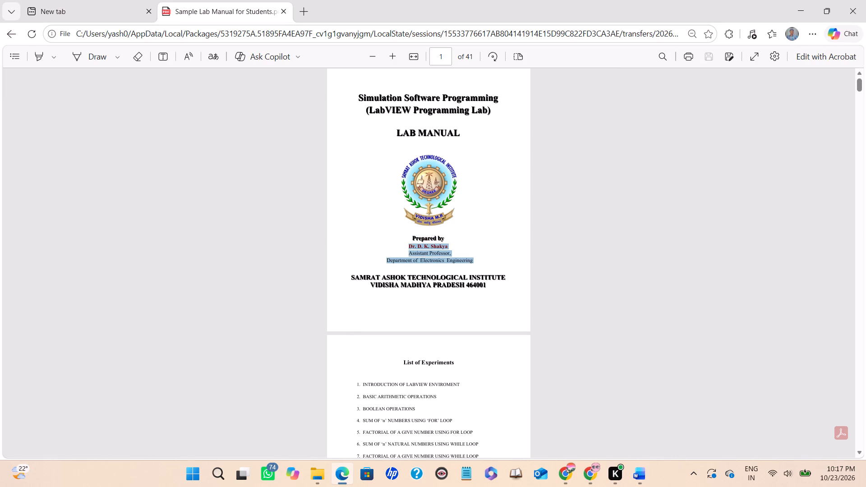
{"action": "left_click_drag", "start_coordinate": [405, 241], "coordinate": [405, 235]}
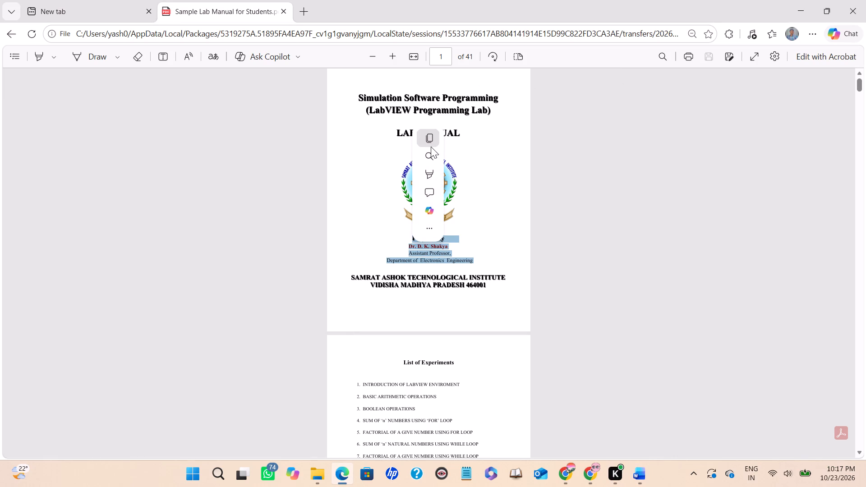
{"action": "left_click", "coordinate": [431, 147]}
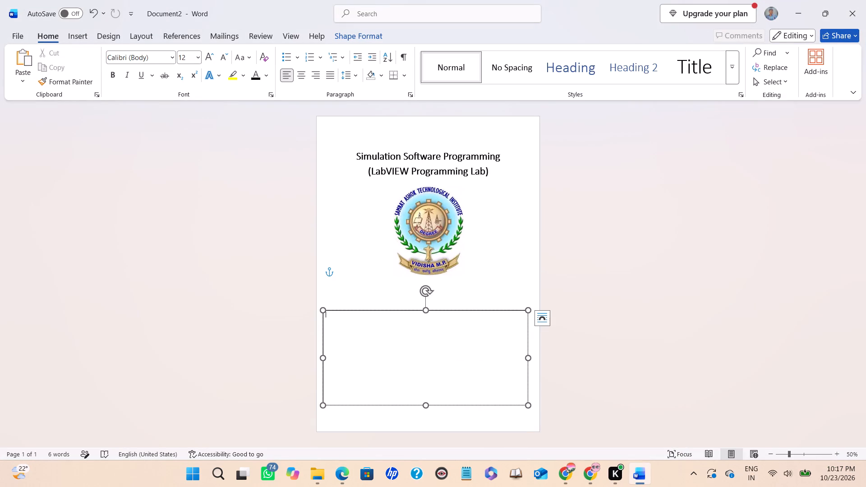
Paste the copied author block into the empty text box and format it at 20 pt, centred.
{"action": "key", "text": "ctrl+v"}
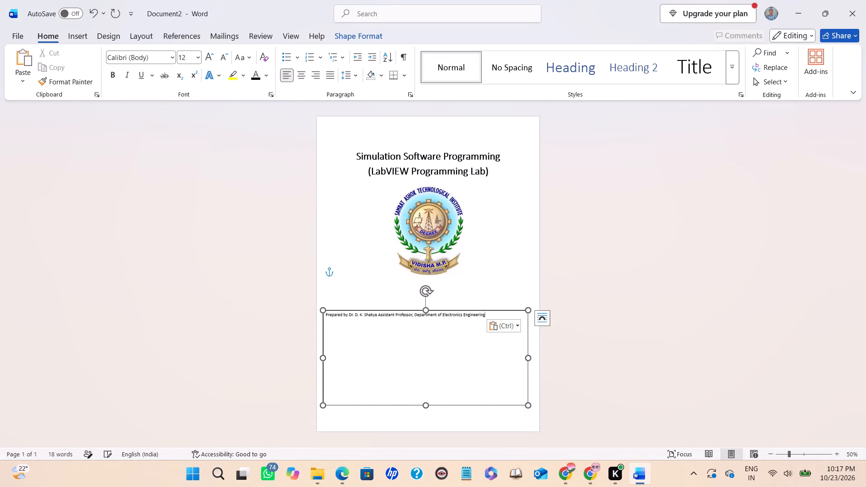
{"action": "left_click_drag", "start_coordinate": [489, 318], "coordinate": [463, 315]}
{"action": "left_click_drag", "start_coordinate": [463, 315], "coordinate": [328, 322]}
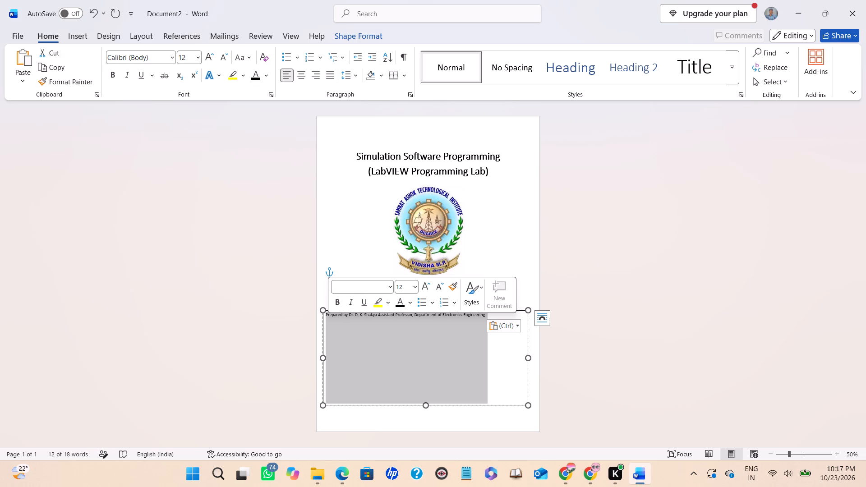
{"action": "left_click", "coordinate": [417, 287]}
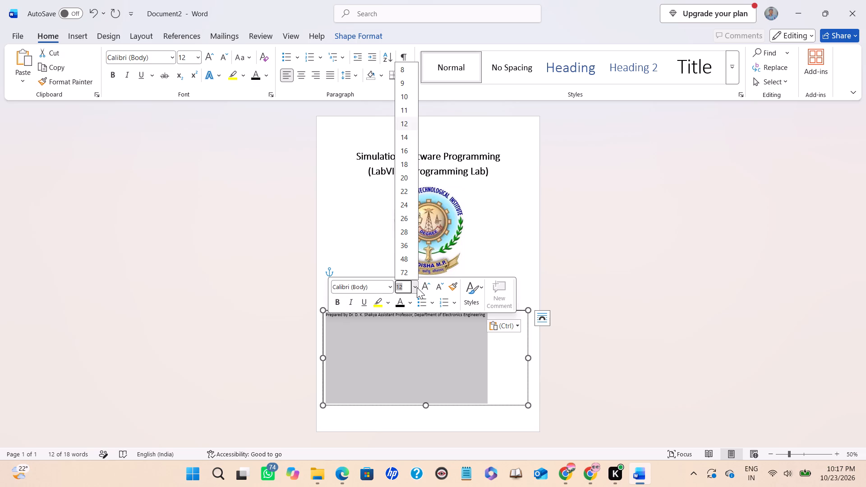
{"action": "left_click", "coordinate": [406, 175]}
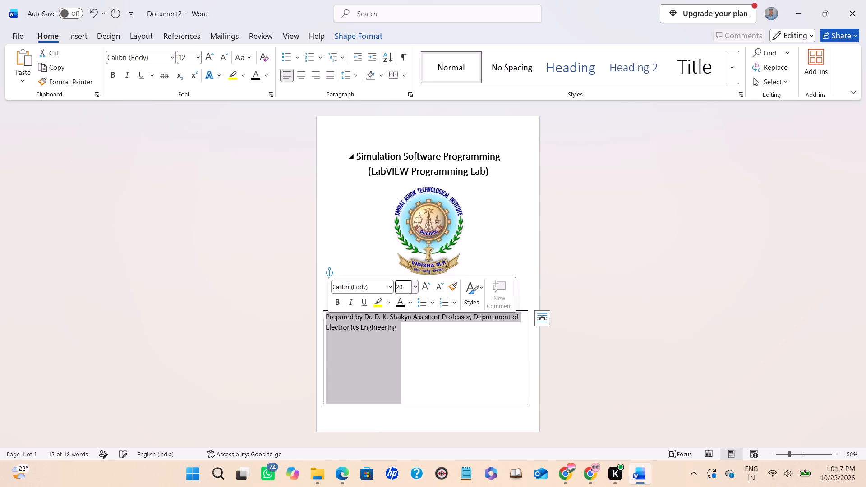
{"action": "left_click", "coordinate": [302, 77]}
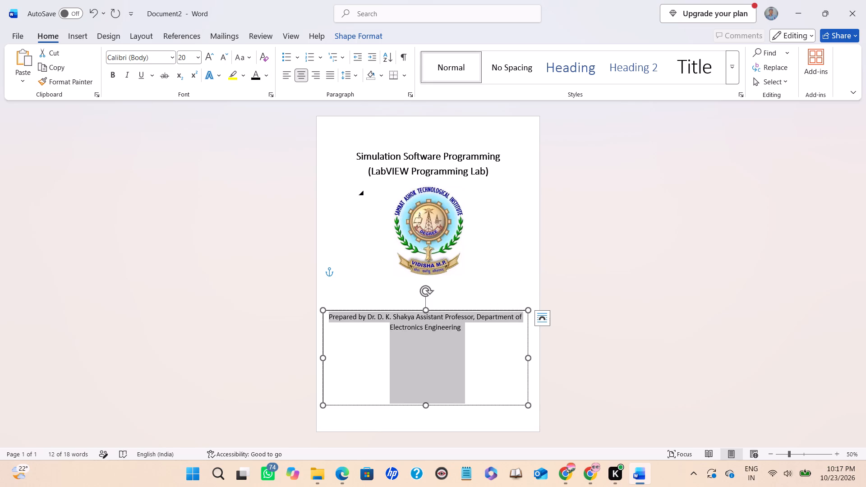
Split the pasted author text into three lines: "Prepared by", the professor's name, and the title with department.
{"action": "left_click", "coordinate": [415, 317]}
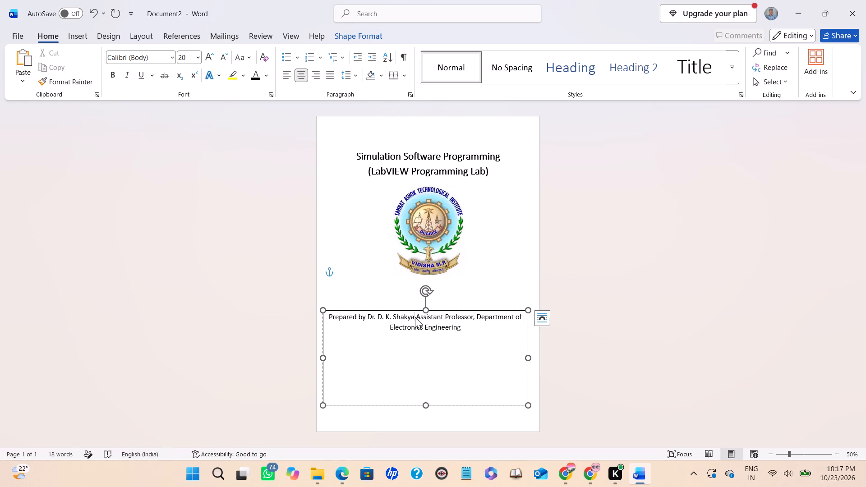
{"action": "key", "text": "Return"}
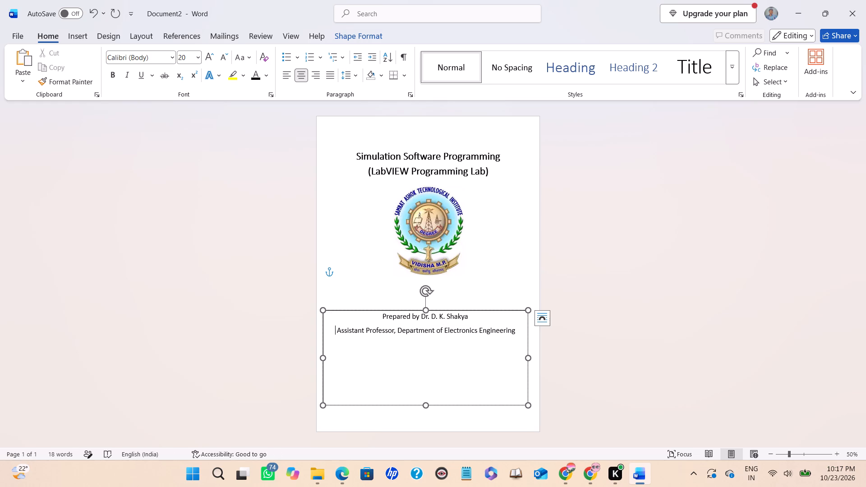
{"action": "left_click", "coordinate": [421, 316]}
{"action": "key", "text": "Return"}
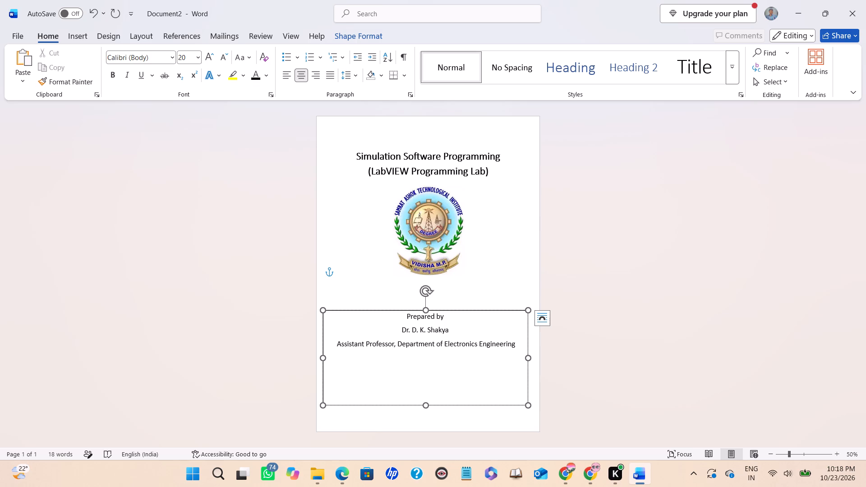
{"action": "left_click", "coordinate": [419, 358]}
{"action": "left_click", "coordinate": [444, 370]}
Replace "Prepared" with "Guided" in the first line of the text box so it reads "Guided by".
{"action": "left_click_drag", "start_coordinate": [433, 315], "coordinate": [406, 316]}
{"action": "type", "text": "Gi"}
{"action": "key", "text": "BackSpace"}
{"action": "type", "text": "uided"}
{"action": "left_click", "coordinate": [409, 364]}
Switch to the sample PDF in Edge and copy the two-line institute name and location at the bottom of its cover.
{"action": "left_click", "coordinate": [516, 342]}
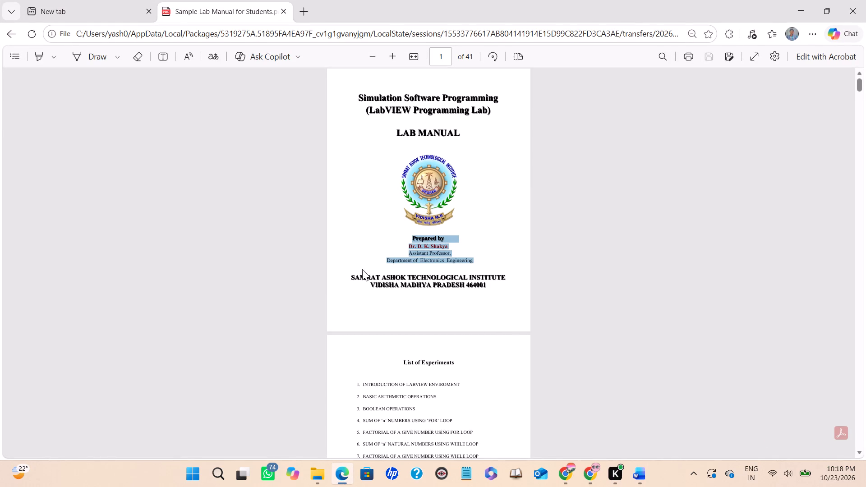
{"action": "left_click_drag", "start_coordinate": [349, 275], "coordinate": [501, 291]}
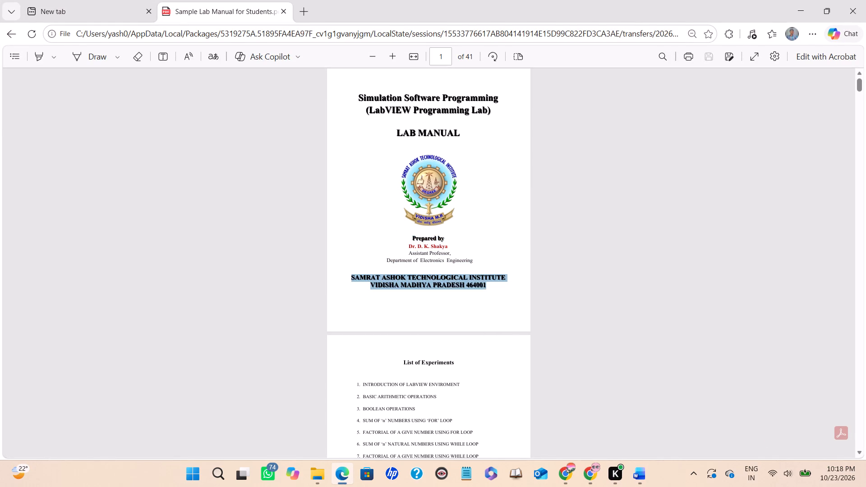
{"action": "left_click_drag", "start_coordinate": [501, 291], "coordinate": [502, 293]}
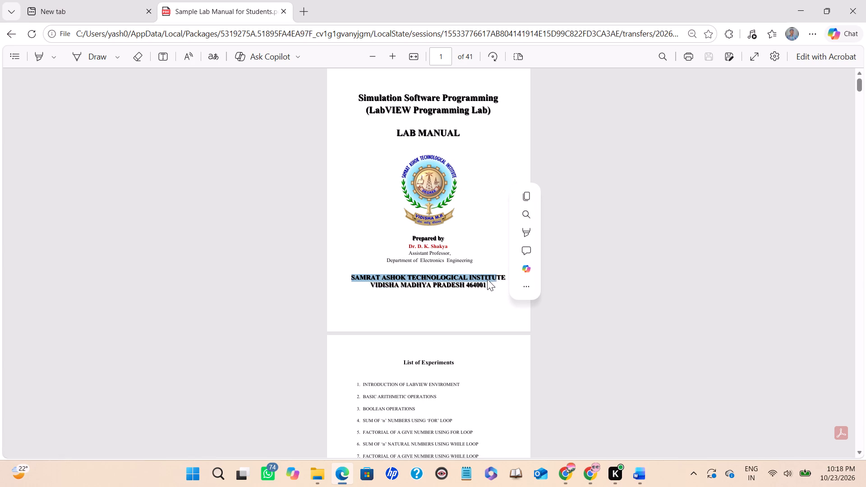
{"action": "left_click_drag", "start_coordinate": [488, 285], "coordinate": [369, 265]}
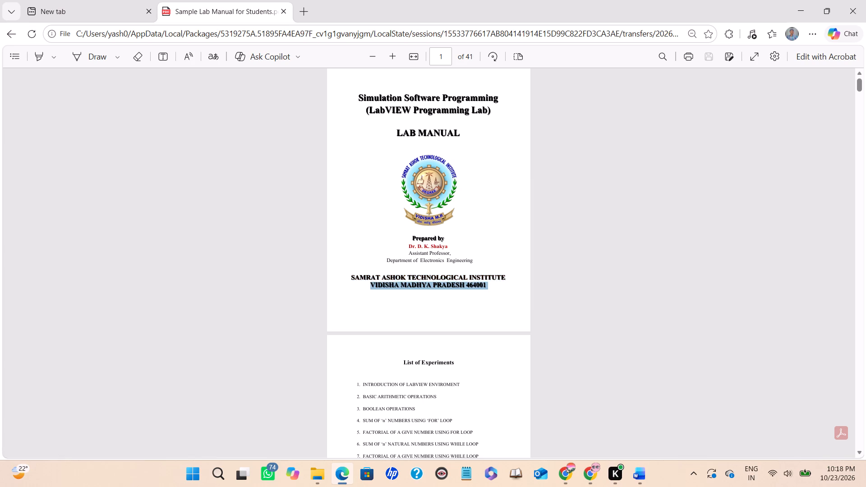
{"action": "left_click_drag", "start_coordinate": [369, 265], "coordinate": [346, 276]}
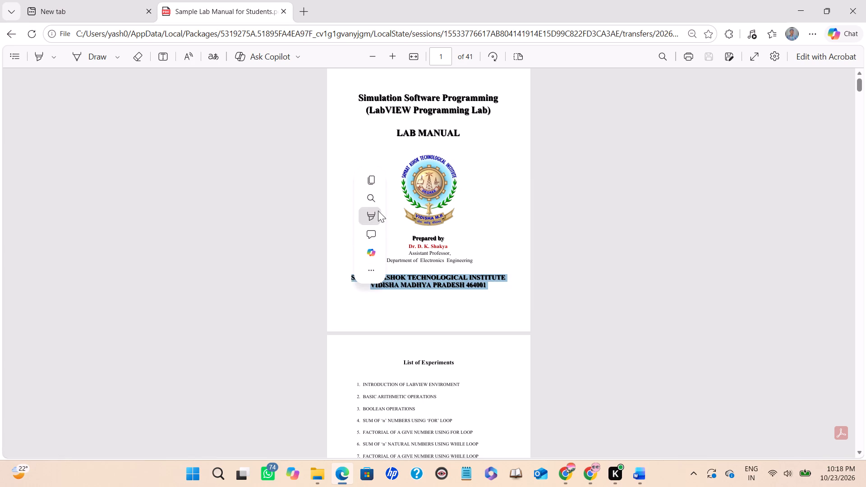
{"action": "left_click", "coordinate": [372, 184]}
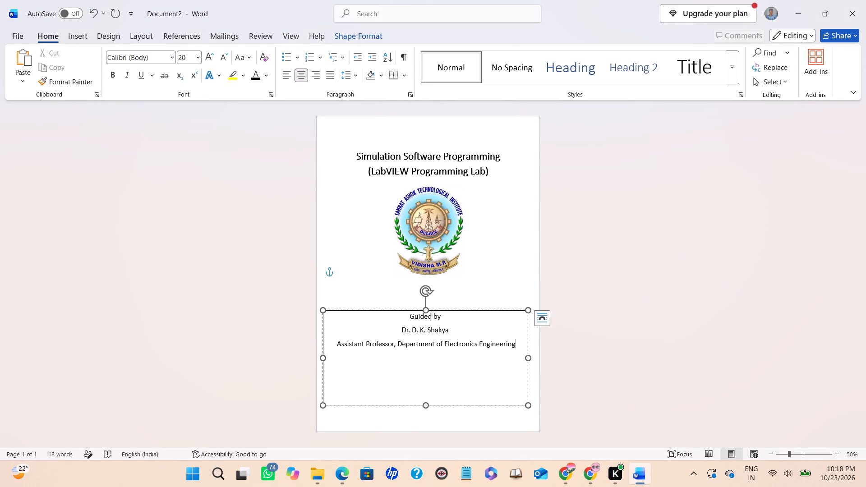
In Word, paste the copied institute name and location into the text box, leaving a blank line below the department line.
{"action": "key", "text": "Return"}
{"action": "key", "text": "Return"}
{"action": "key", "text": "ctrl+v"}
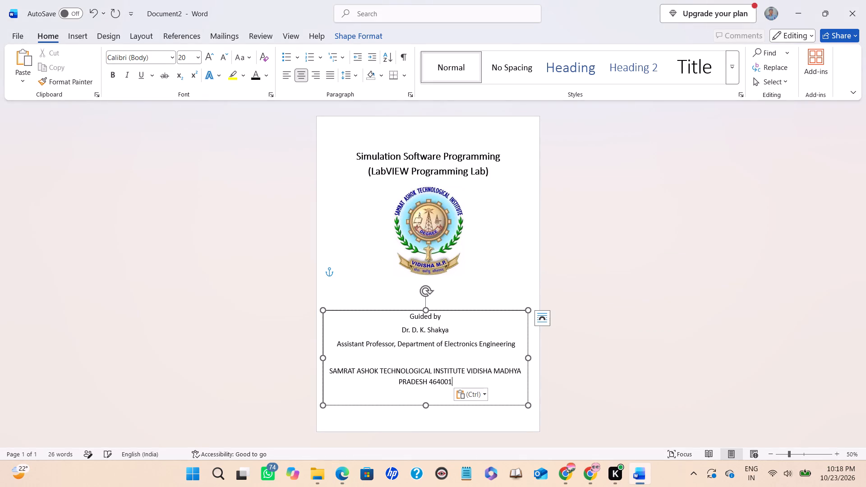
Format the institute name and location lines in the text box as 24 pt bold.
{"action": "left_click_drag", "start_coordinate": [471, 381], "coordinate": [341, 365]}
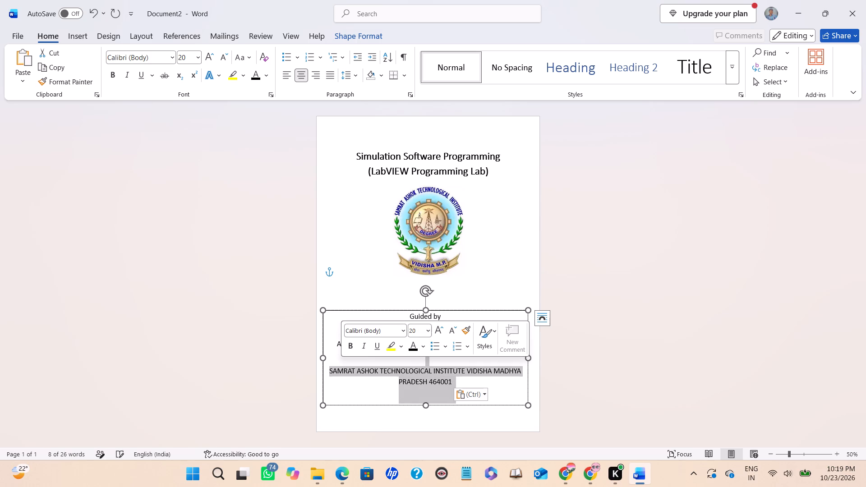
{"action": "left_click", "coordinate": [425, 331]}
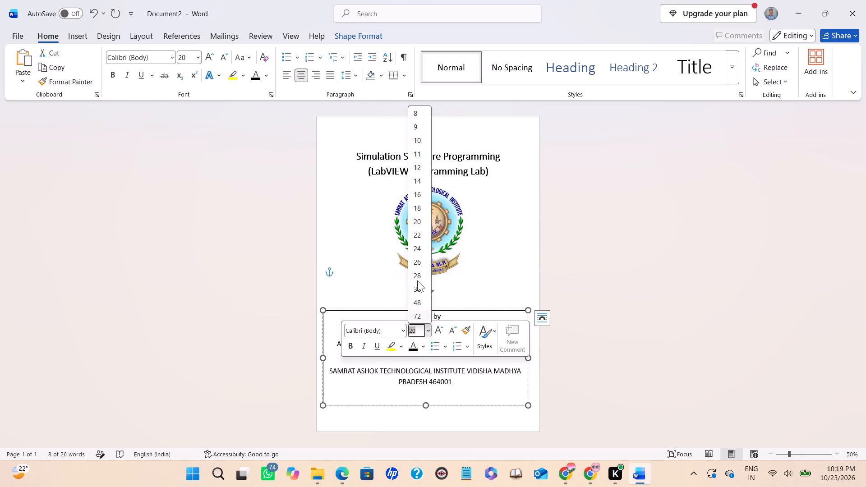
{"action": "left_click", "coordinate": [415, 245]}
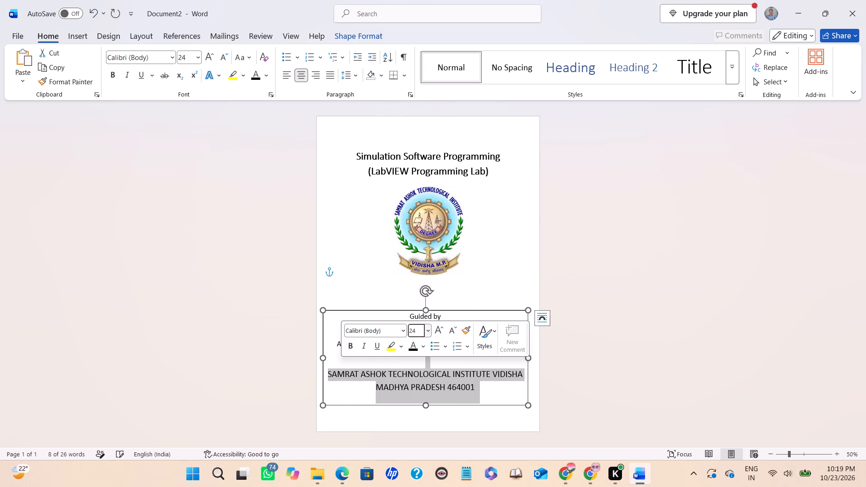
{"action": "left_click", "coordinate": [116, 76]}
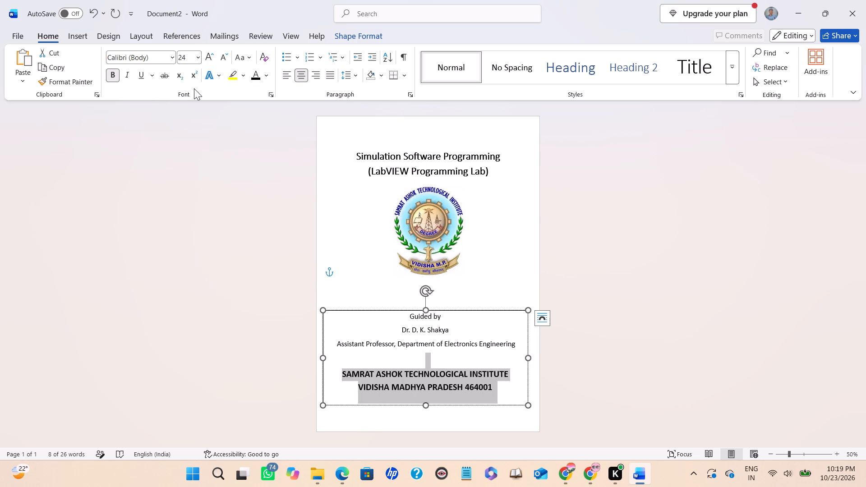
{"action": "left_click", "coordinate": [243, 153]}
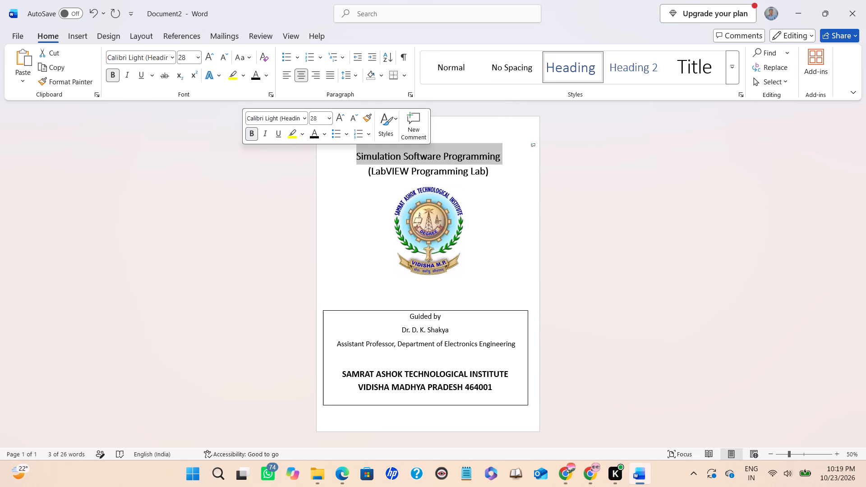
{"action": "left_click", "coordinate": [269, 230]}
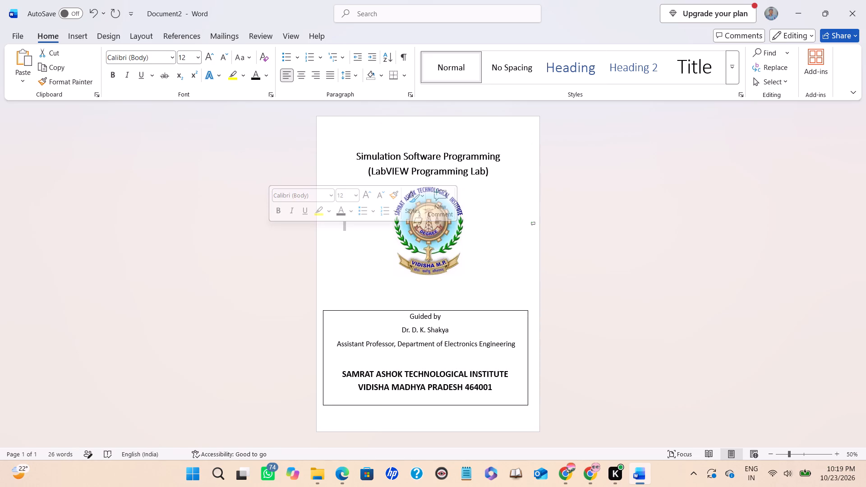
{"action": "left_click", "coordinate": [369, 250]}
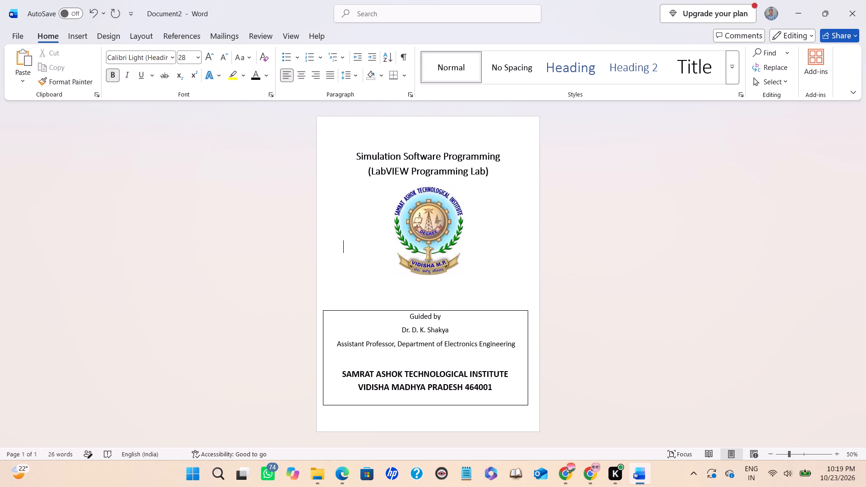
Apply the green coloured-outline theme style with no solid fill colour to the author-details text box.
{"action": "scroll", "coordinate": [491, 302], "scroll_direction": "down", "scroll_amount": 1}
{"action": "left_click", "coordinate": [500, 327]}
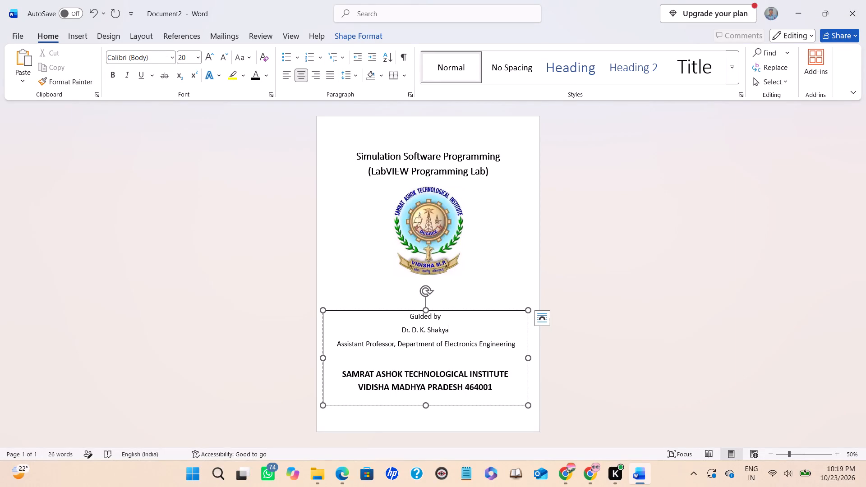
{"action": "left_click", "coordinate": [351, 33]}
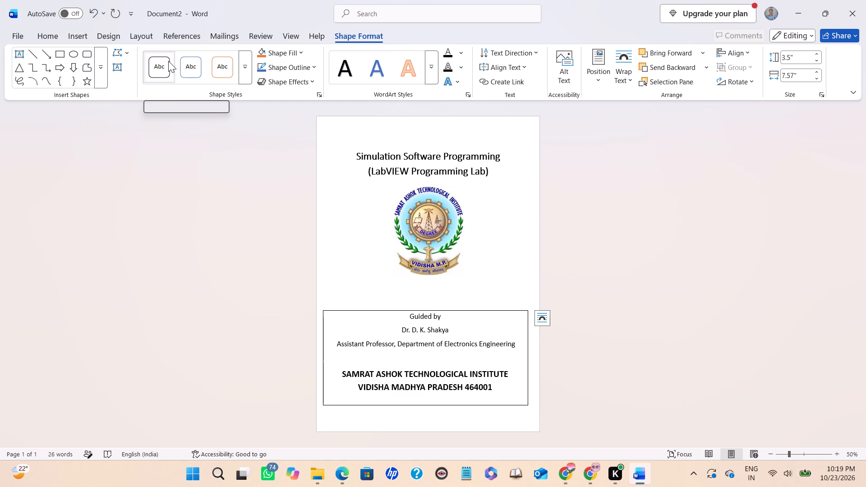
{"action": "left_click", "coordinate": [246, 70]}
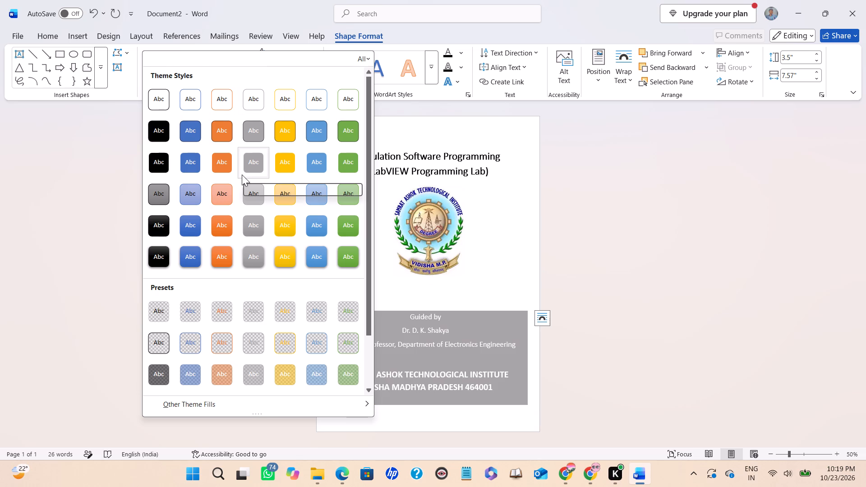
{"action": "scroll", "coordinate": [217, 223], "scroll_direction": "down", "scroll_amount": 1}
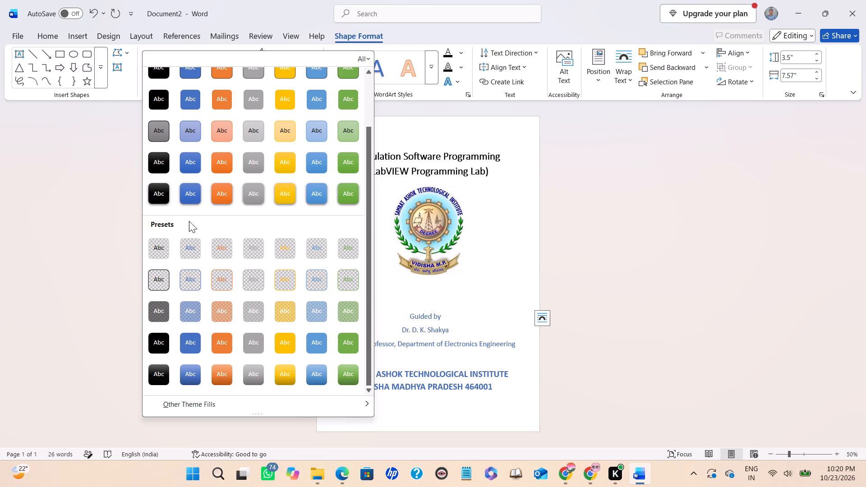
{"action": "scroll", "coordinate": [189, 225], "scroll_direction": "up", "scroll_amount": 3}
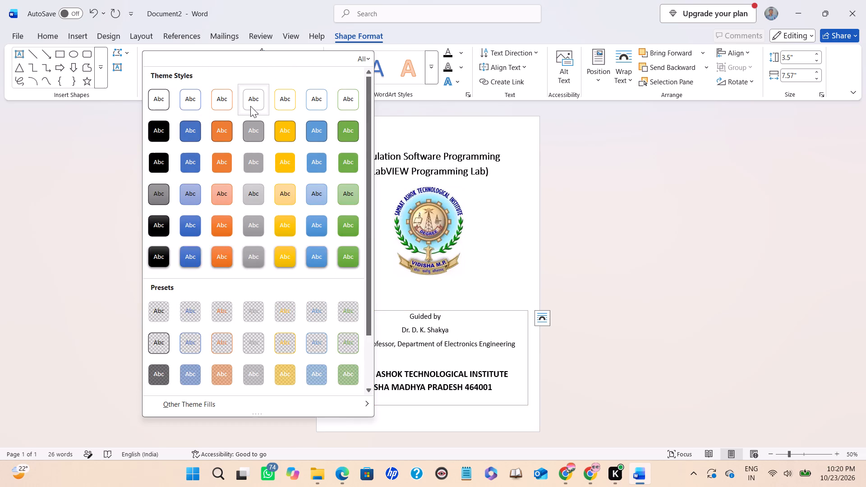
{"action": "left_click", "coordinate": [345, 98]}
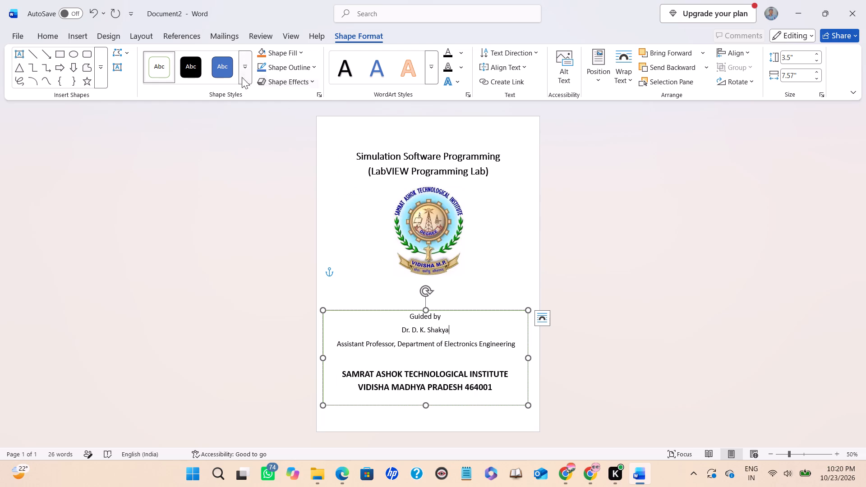
Set the author-details text box outline to white from the theme colours.
{"action": "left_click", "coordinate": [313, 71]}
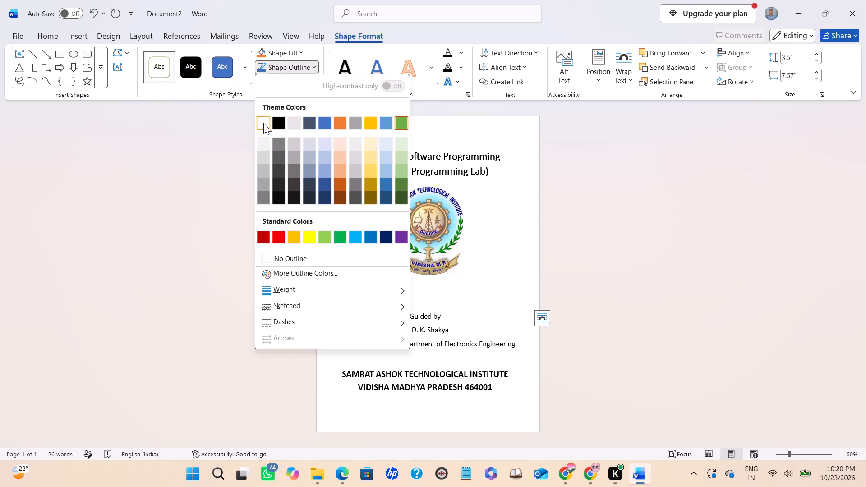
{"action": "left_click", "coordinate": [263, 123]}
{"action": "left_click", "coordinate": [264, 187]}
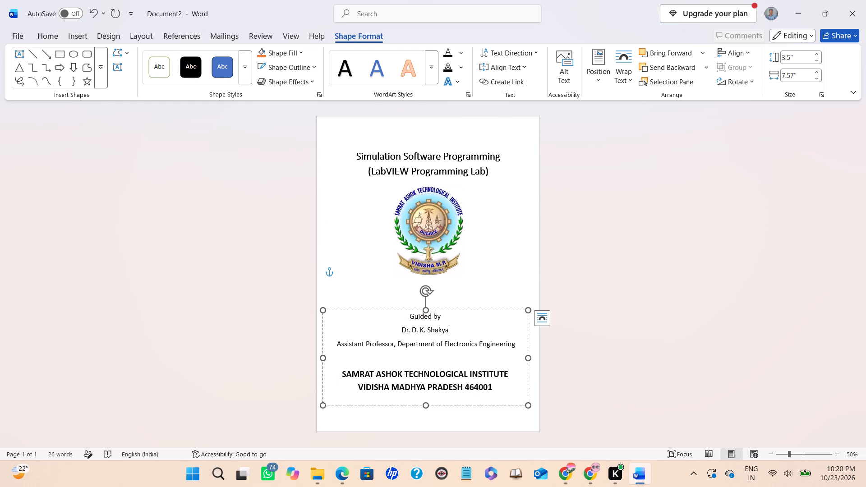
{"action": "scroll", "coordinate": [299, 243], "scroll_direction": "down", "scroll_amount": 1}
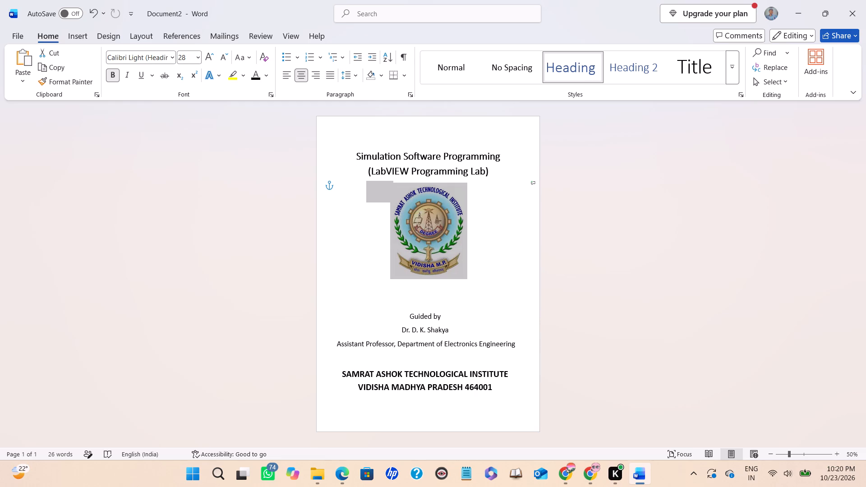
{"action": "left_click", "coordinate": [585, 261]}
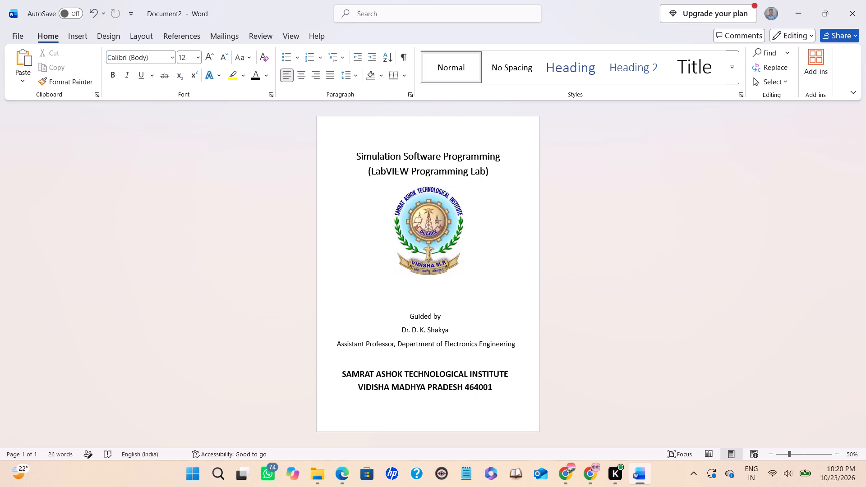
Shorten the author-details text box from its bottom edge so it ends just below the institute lines.
{"action": "left_click", "coordinate": [341, 406]}
{"action": "left_click", "coordinate": [516, 387]}
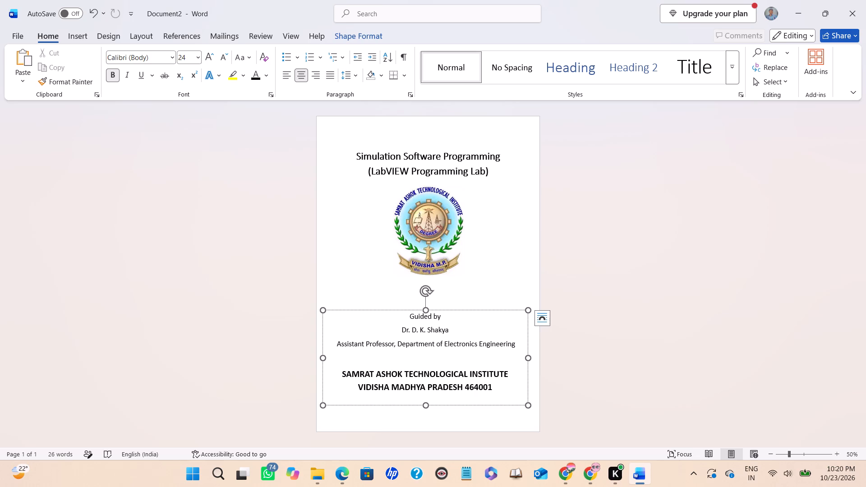
{"action": "left_click_drag", "start_coordinate": [423, 407], "coordinate": [423, 394]}
{"action": "left_click_drag", "start_coordinate": [419, 374], "coordinate": [419, 361]}
{"action": "left_click", "coordinate": [402, 354]}
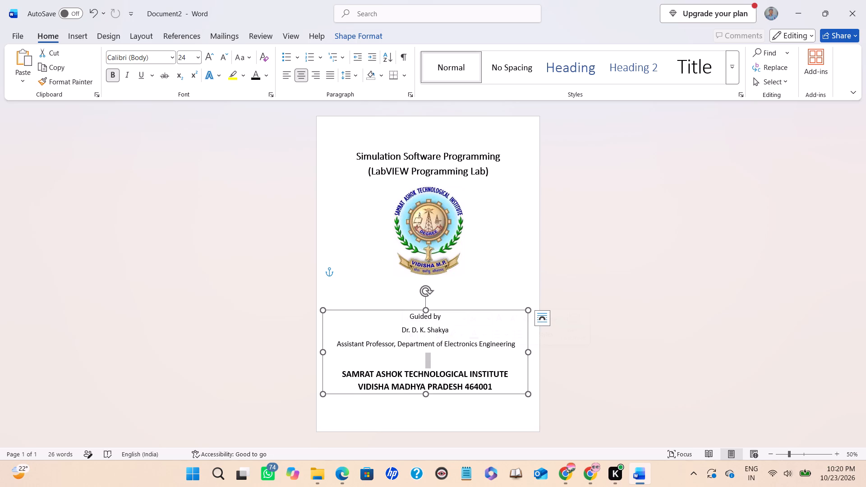
Move the author-details text box up so it sits directly beneath the institute logo.
{"action": "left_click_drag", "start_coordinate": [391, 312], "coordinate": [392, 287]}
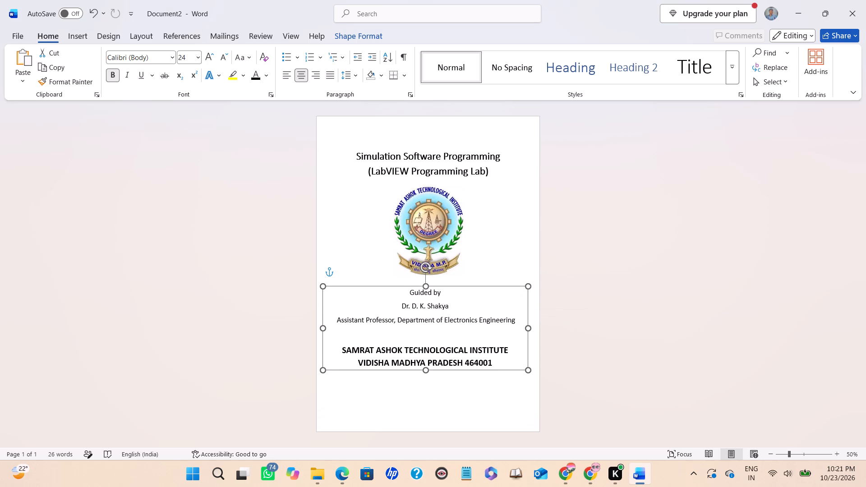
{"action": "left_click_drag", "start_coordinate": [392, 287], "coordinate": [392, 285]}
{"action": "left_click", "coordinate": [407, 390]}
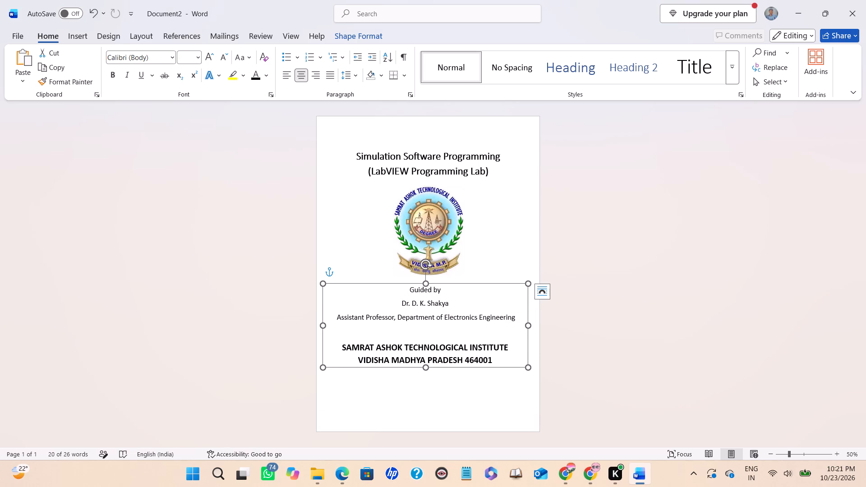
{"action": "left_click", "coordinate": [371, 396]}
{"action": "left_click", "coordinate": [371, 396]}
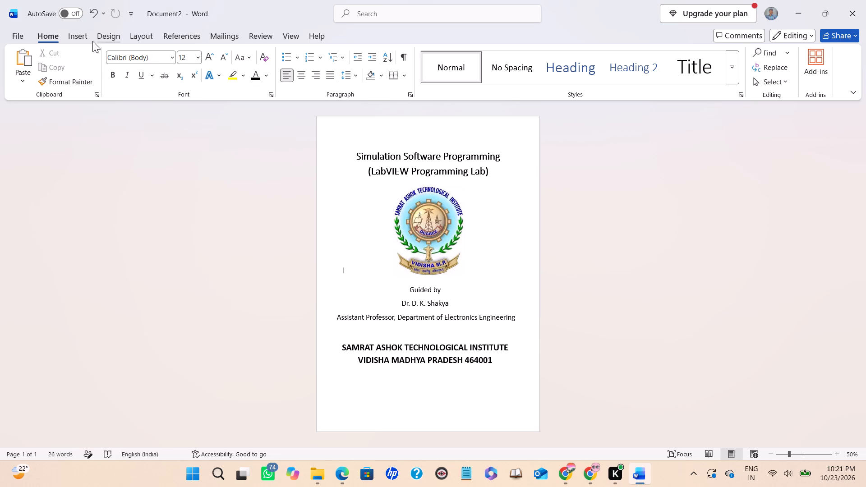
Insert a Simple Text Box and position it at the bottom centre of the cover page with text wrapping.
{"action": "left_click", "coordinate": [82, 36]}
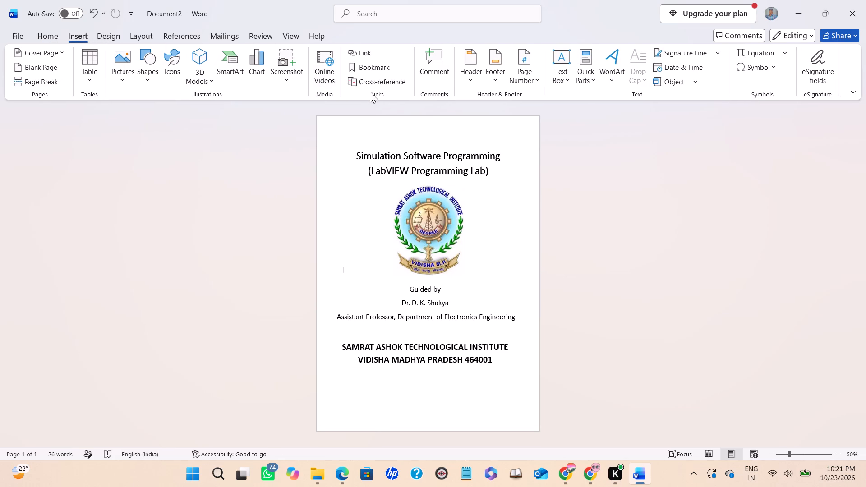
{"action": "left_click", "coordinate": [562, 59]}
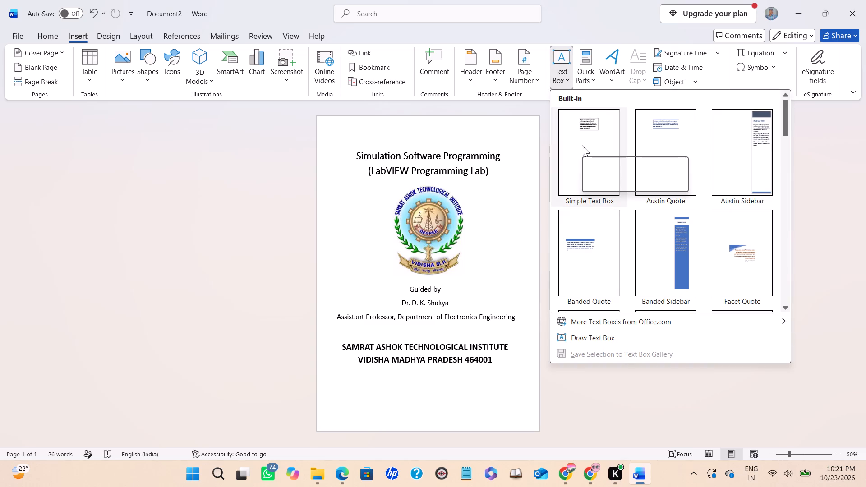
{"action": "left_click", "coordinate": [582, 145]}
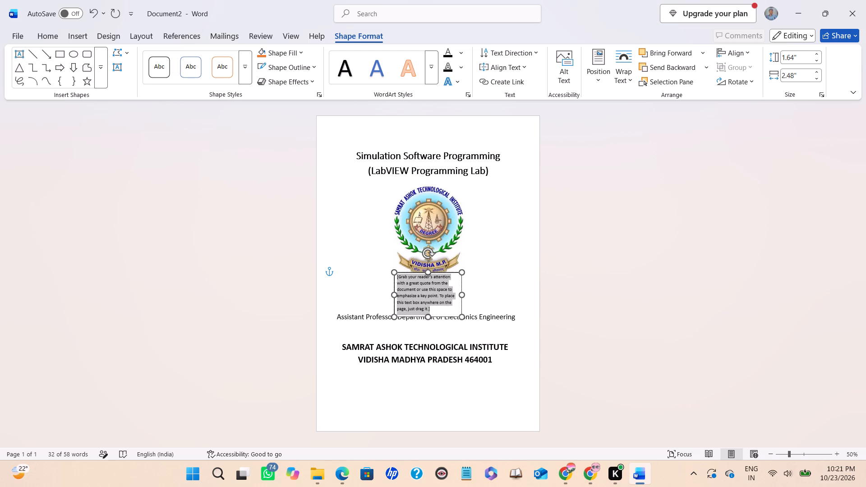
{"action": "left_click", "coordinate": [437, 288]}
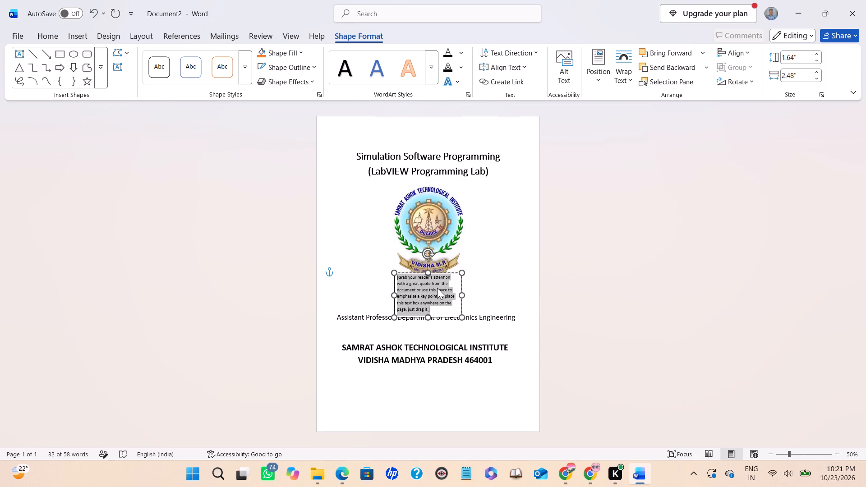
{"action": "left_click", "coordinate": [437, 288]}
{"action": "left_click", "coordinate": [605, 66]}
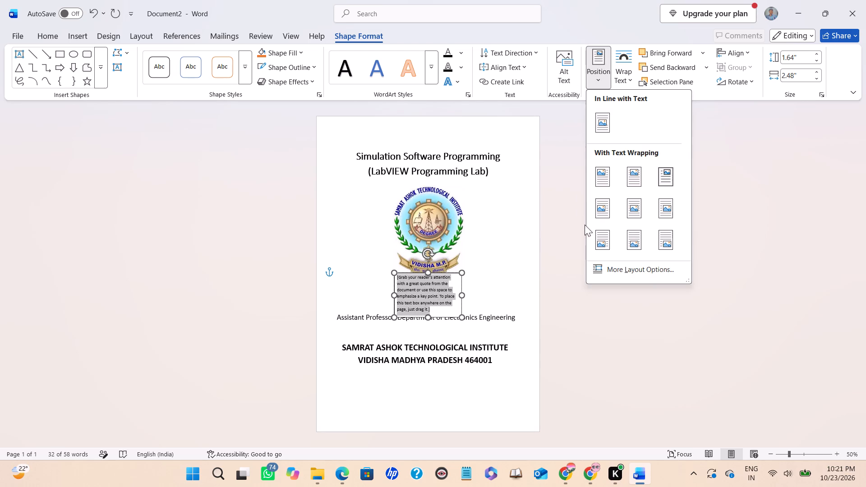
{"action": "left_click", "coordinate": [634, 232]}
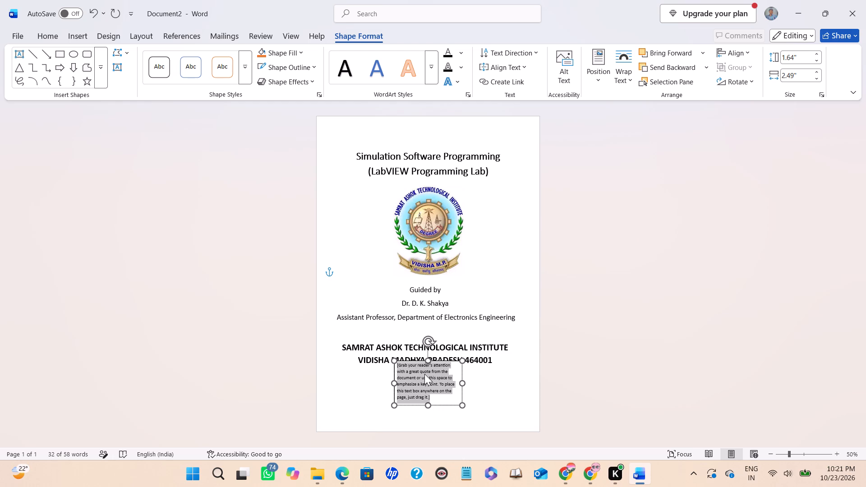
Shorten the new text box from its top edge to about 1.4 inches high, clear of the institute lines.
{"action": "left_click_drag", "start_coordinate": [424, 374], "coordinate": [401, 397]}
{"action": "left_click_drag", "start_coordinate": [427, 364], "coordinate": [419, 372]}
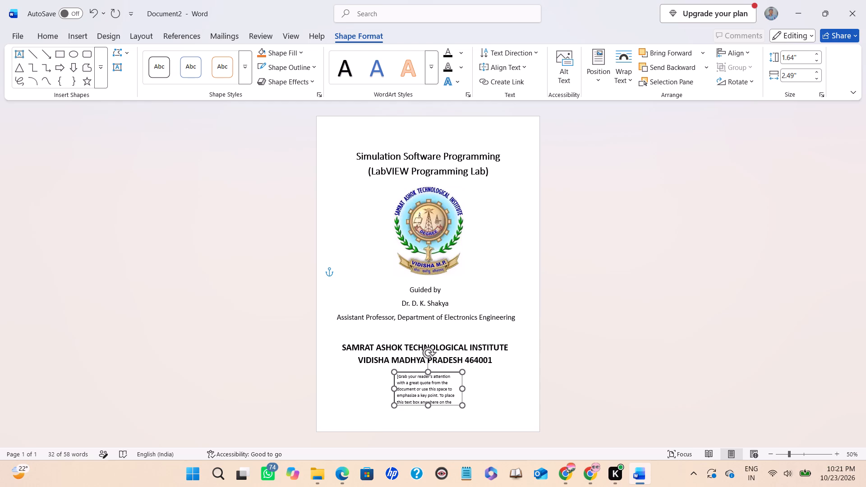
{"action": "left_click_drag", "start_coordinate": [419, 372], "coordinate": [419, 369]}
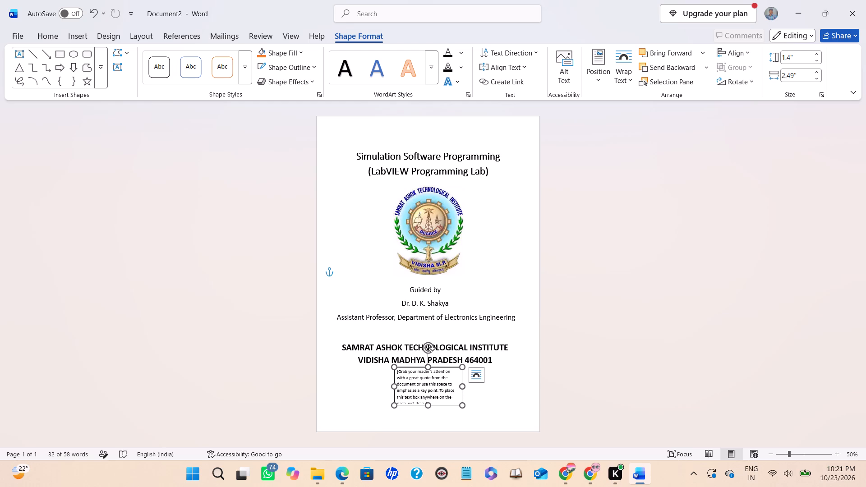
Move the new text box to the lower-right corner of the page, below the institute lines.
{"action": "left_click_drag", "start_coordinate": [393, 393], "coordinate": [374, 395]}
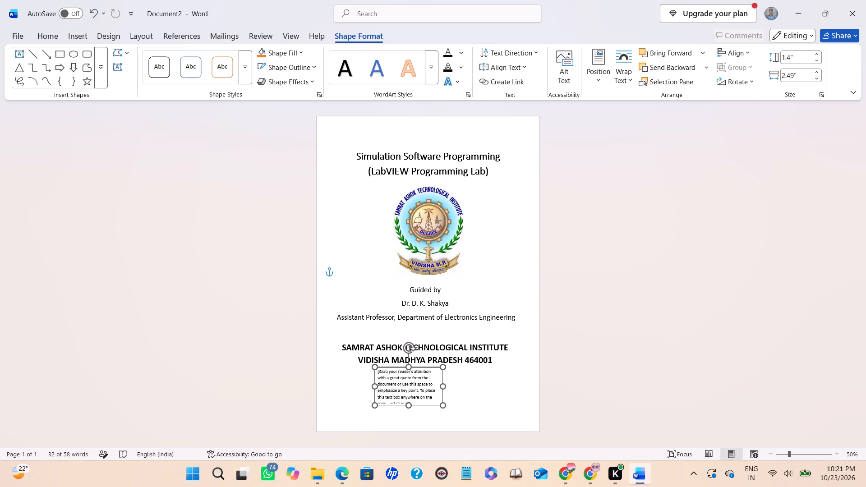
{"action": "left_click_drag", "start_coordinate": [374, 395], "coordinate": [325, 408]}
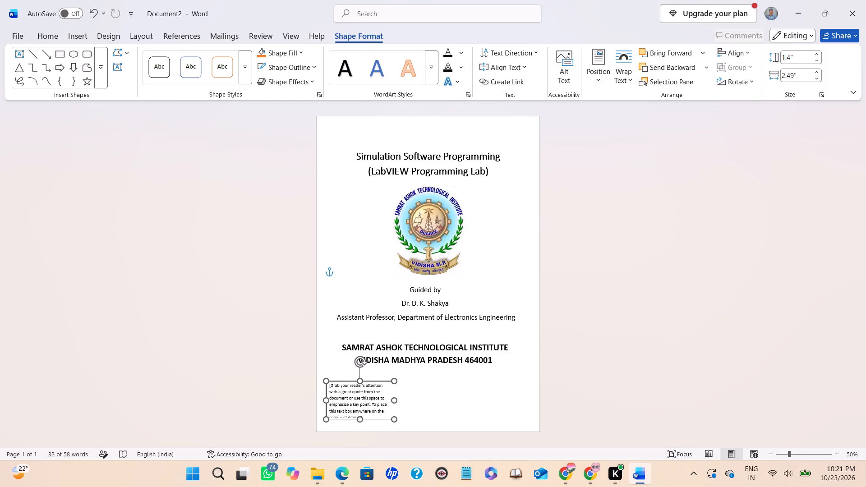
{"action": "left_click_drag", "start_coordinate": [325, 408], "coordinate": [373, 399]}
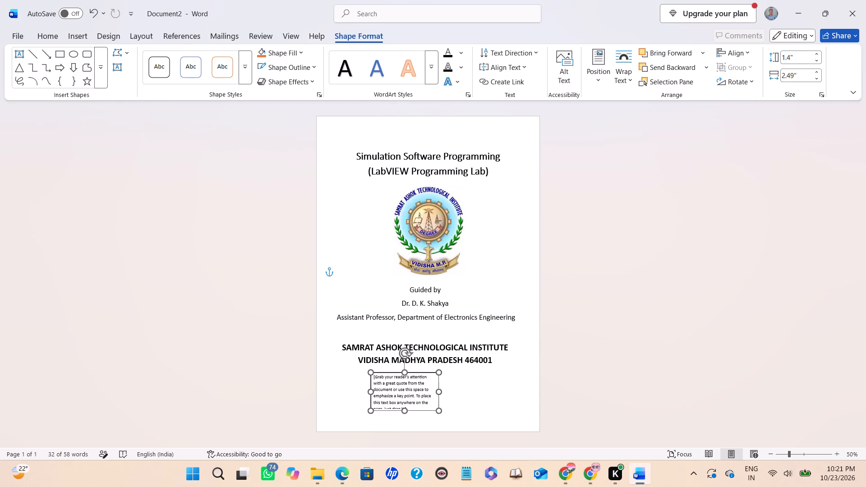
{"action": "left_click_drag", "start_coordinate": [373, 399], "coordinate": [444, 402]}
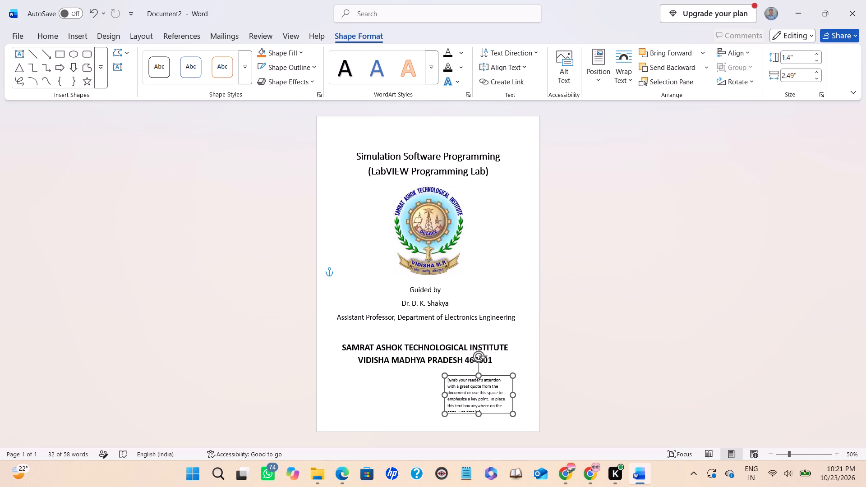
{"action": "left_click_drag", "start_coordinate": [444, 402], "coordinate": [450, 404]}
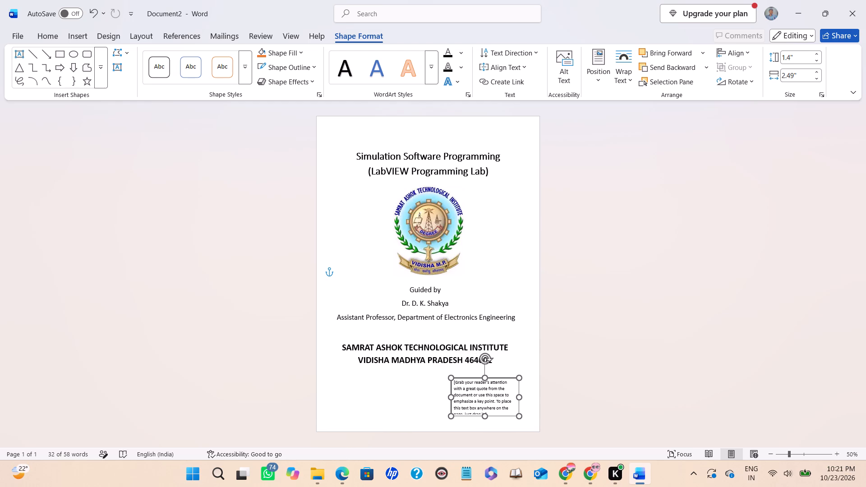
{"action": "left_click_drag", "start_coordinate": [450, 404], "coordinate": [454, 404]}
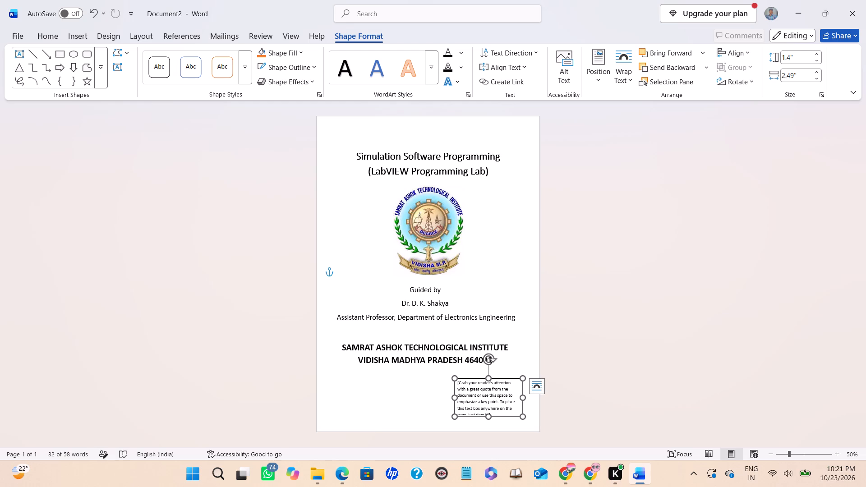
Enlarge the new text box upward, downward and to the left, to about 2.07 inches high by 3.58 inches wide.
{"action": "left_click_drag", "start_coordinate": [486, 381], "coordinate": [486, 377]}
{"action": "left_click_drag", "start_coordinate": [486, 377], "coordinate": [486, 371]}
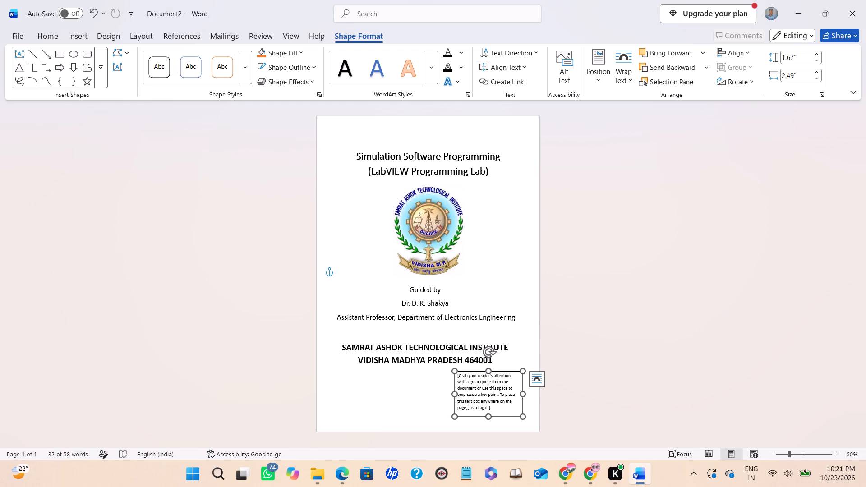
{"action": "left_click_drag", "start_coordinate": [487, 418], "coordinate": [487, 424]}
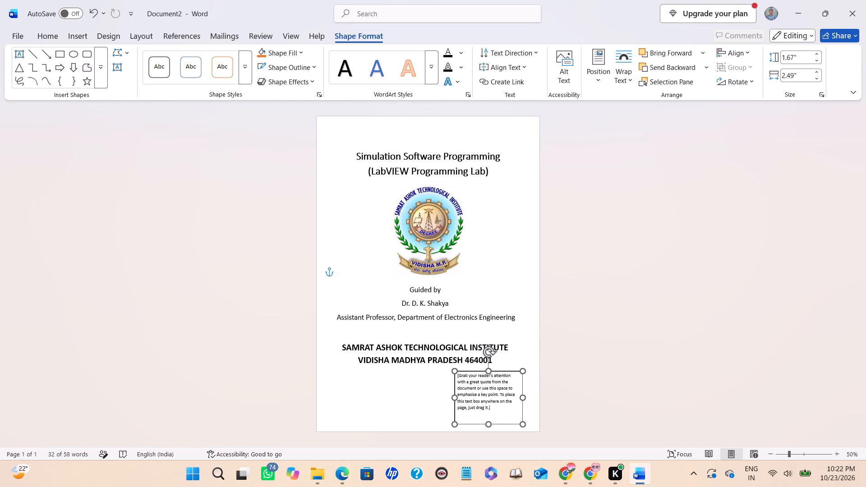
{"action": "left_click_drag", "start_coordinate": [487, 424], "coordinate": [488, 427]}
{"action": "left_click_drag", "start_coordinate": [456, 399], "coordinate": [425, 401]}
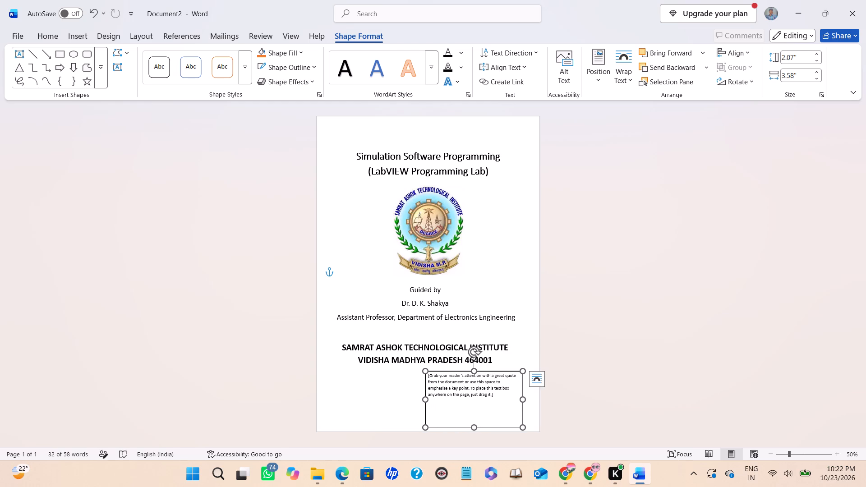
Replace the placeholder text in the new text box with a "Name –" line giving the student's name.
{"action": "left_click_drag", "start_coordinate": [513, 400], "coordinate": [434, 372]}
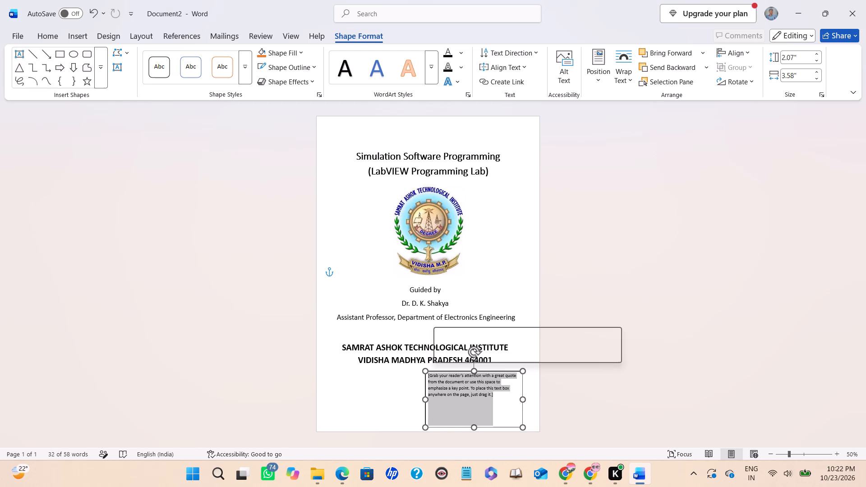
{"action": "key", "text": "BackSpace"}
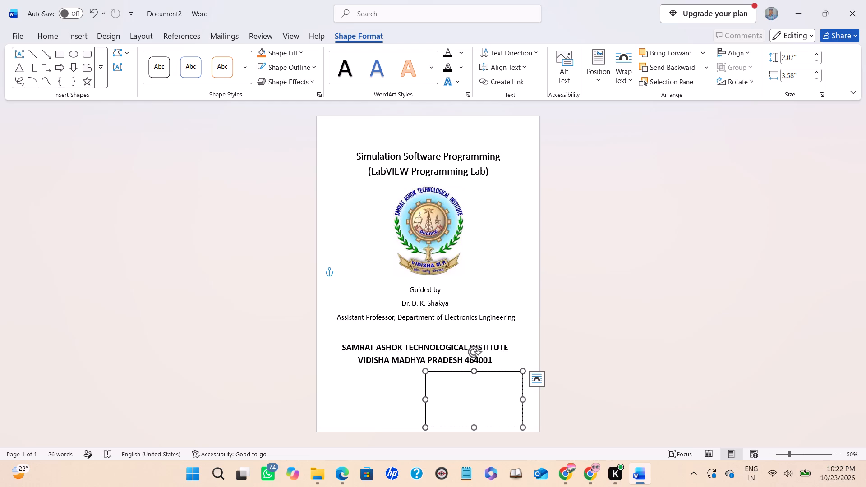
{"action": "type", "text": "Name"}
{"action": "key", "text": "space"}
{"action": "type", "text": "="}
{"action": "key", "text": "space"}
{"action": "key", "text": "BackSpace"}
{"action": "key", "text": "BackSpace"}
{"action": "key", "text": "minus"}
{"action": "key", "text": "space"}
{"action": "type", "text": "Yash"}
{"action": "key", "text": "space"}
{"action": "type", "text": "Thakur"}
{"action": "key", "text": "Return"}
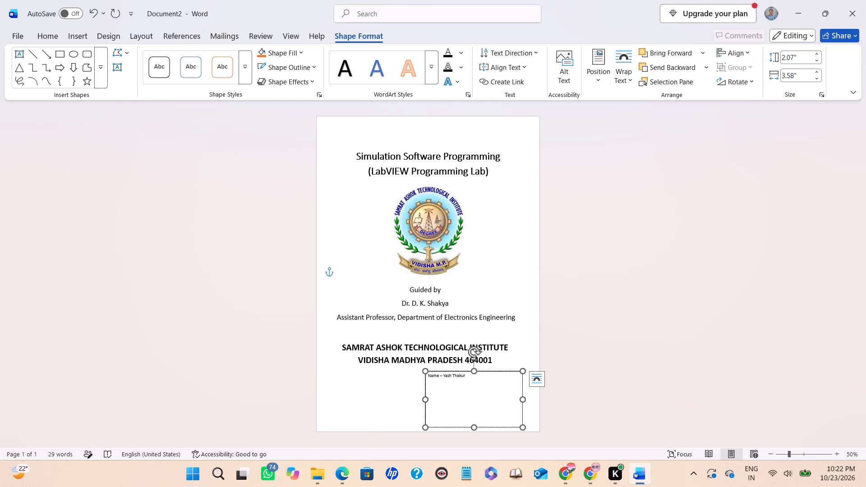
Add a second line reading "Enroll. No. –" followed by the student's enrolment number.
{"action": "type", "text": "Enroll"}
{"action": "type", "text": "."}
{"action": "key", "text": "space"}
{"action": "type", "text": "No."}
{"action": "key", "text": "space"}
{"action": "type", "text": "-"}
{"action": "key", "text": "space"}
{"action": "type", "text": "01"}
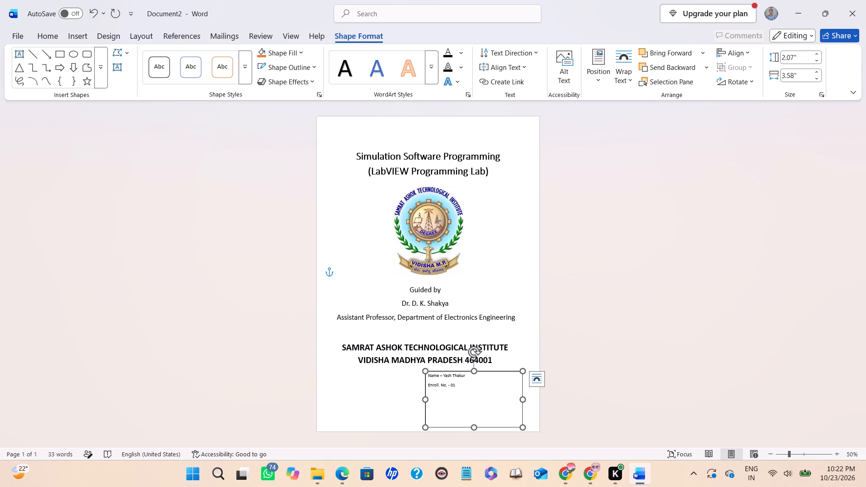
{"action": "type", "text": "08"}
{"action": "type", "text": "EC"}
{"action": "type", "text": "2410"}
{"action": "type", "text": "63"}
Add a third line reading "Sem – Vth" below the enrolment number in the student-details text box.
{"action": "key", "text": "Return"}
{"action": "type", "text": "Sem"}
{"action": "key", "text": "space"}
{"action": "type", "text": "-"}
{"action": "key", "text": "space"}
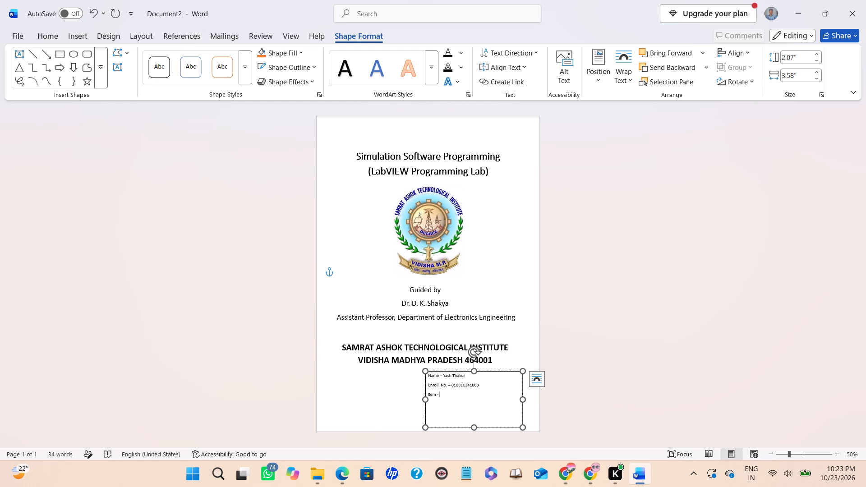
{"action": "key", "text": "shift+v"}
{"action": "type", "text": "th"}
Add a fourth line reading "Session – 2026-27" below the semester line.
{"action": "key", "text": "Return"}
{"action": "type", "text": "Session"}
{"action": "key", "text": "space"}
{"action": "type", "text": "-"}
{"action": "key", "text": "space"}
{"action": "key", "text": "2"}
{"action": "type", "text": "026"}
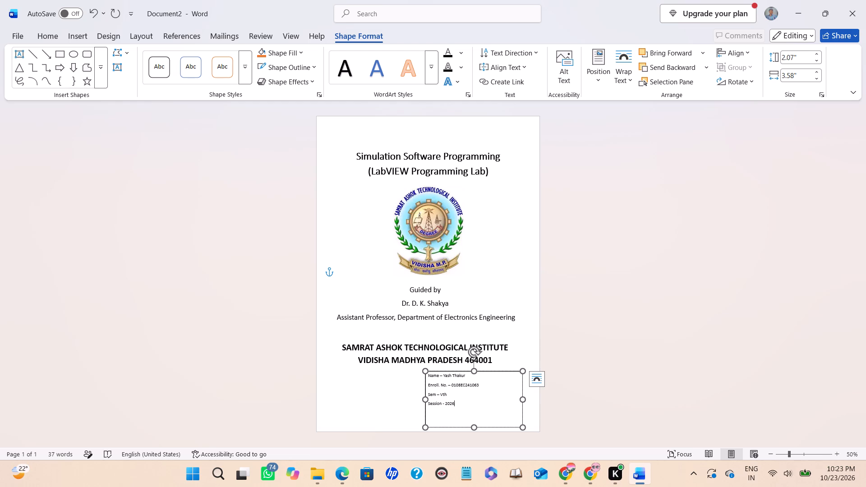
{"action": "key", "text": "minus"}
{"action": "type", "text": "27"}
Set the font size of all four student-details lines to 14.
{"action": "left_click_drag", "start_coordinate": [480, 414], "coordinate": [436, 386]}
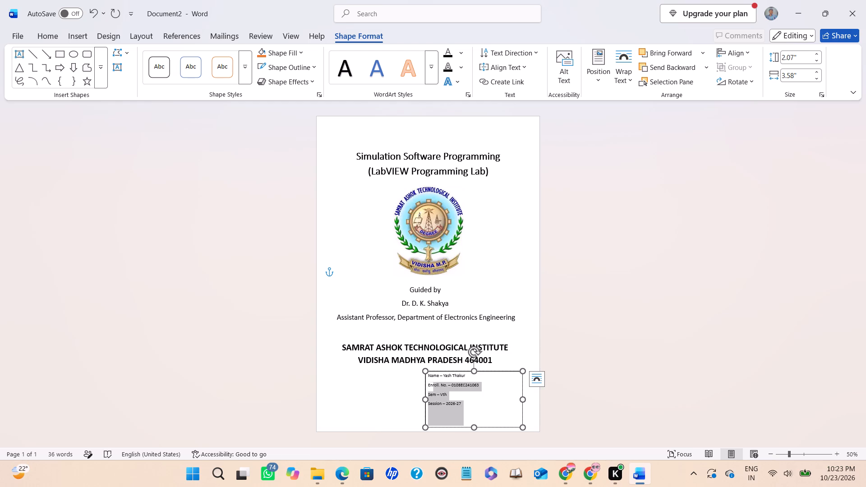
{"action": "left_click_drag", "start_coordinate": [436, 386], "coordinate": [431, 377]}
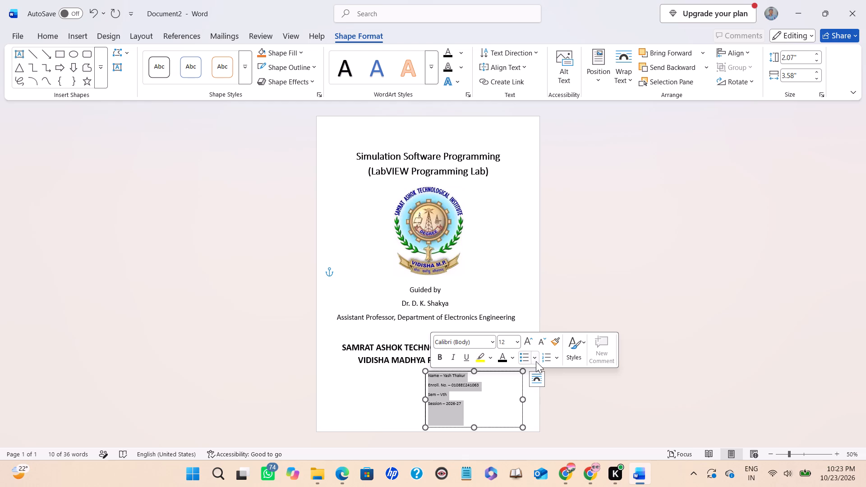
{"action": "left_click", "coordinate": [517, 343]}
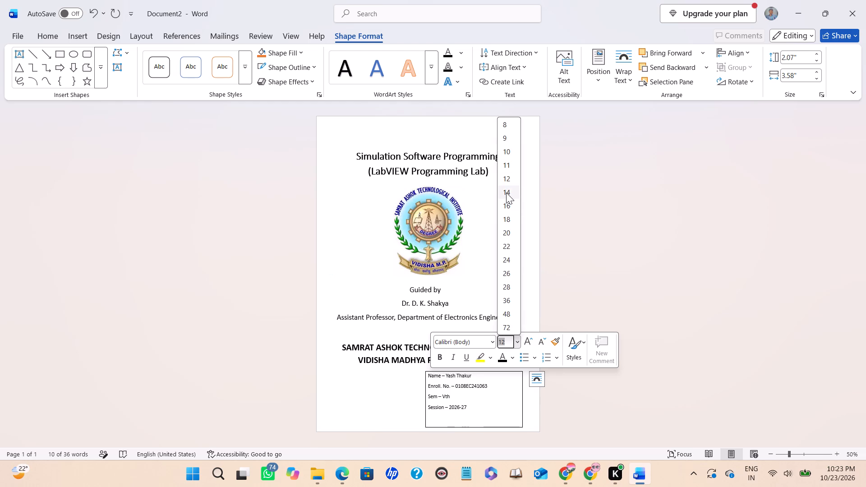
{"action": "left_click", "coordinate": [506, 193]}
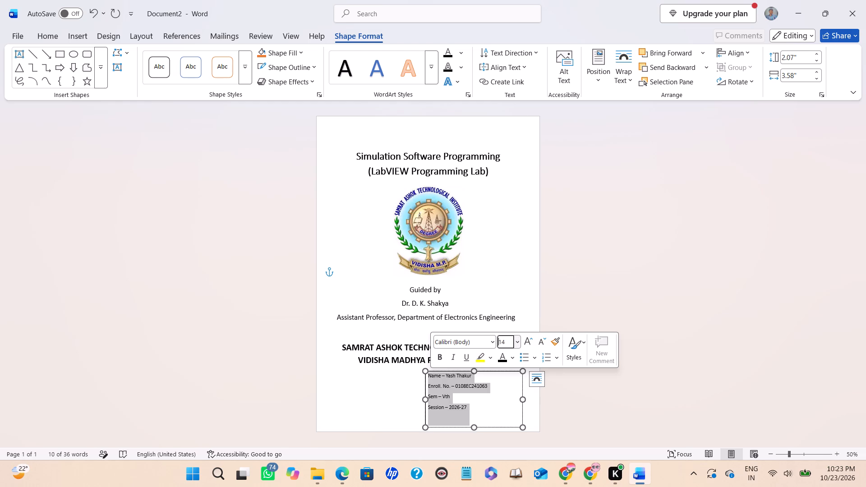
Remove the space after paragraphs for all the student-details lines.
{"action": "left_click", "coordinate": [53, 38]}
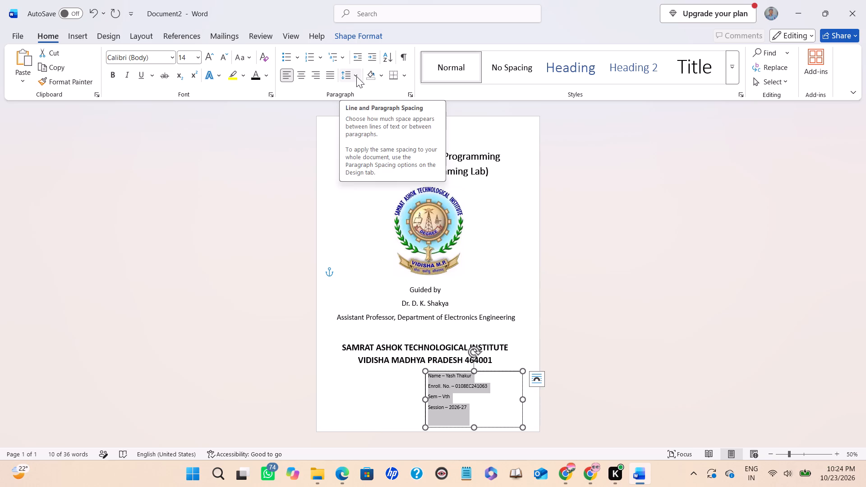
{"action": "left_click", "coordinate": [356, 76]}
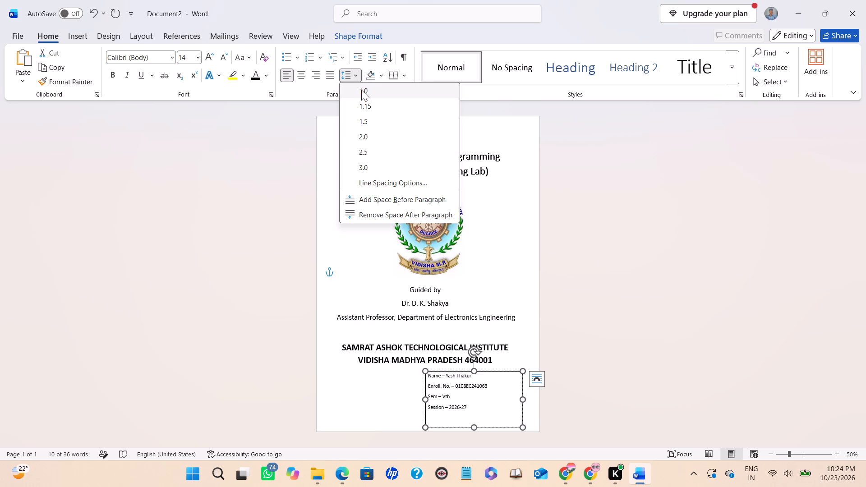
{"action": "scroll", "coordinate": [361, 90], "scroll_direction": "up", "scroll_amount": 1}
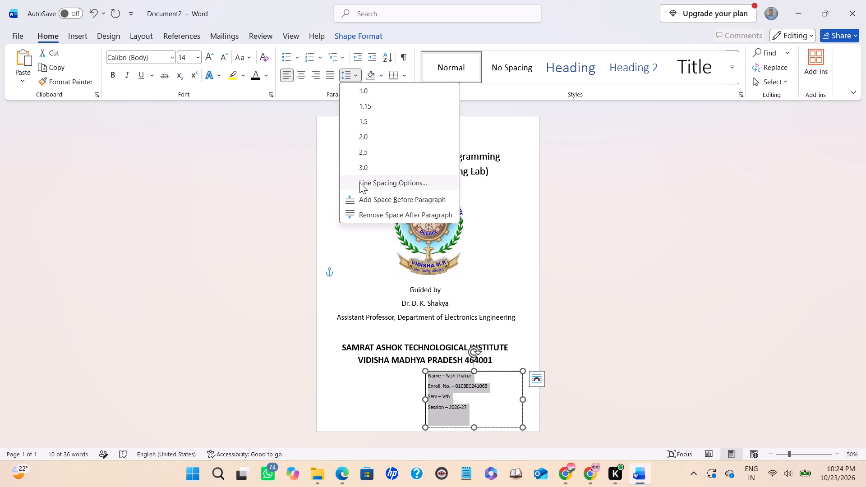
{"action": "left_click", "coordinate": [366, 212]}
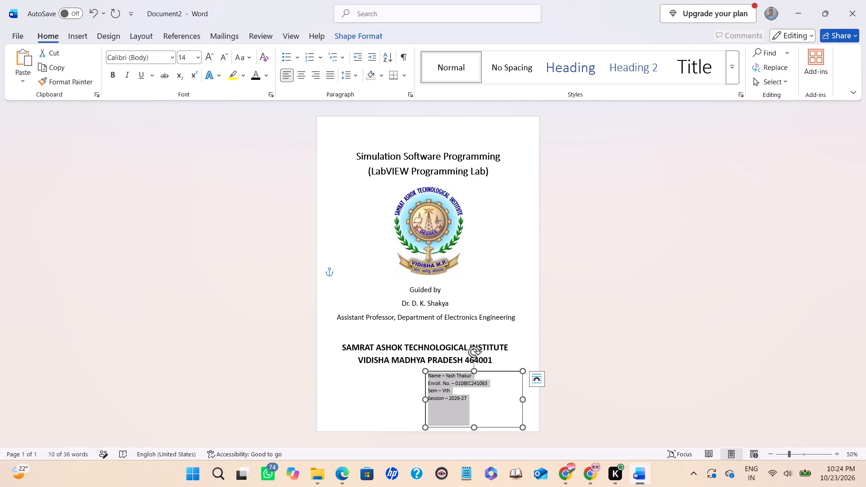
{"action": "left_click", "coordinate": [348, 221]}
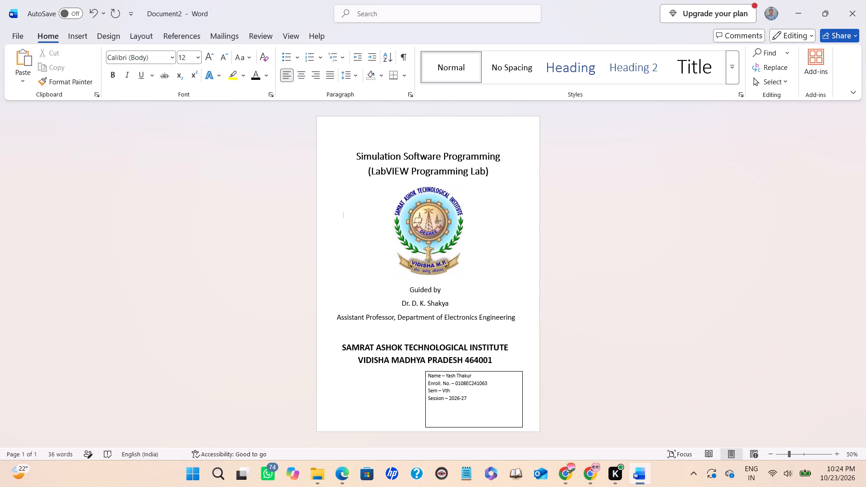
Make all the lines in the student-details text box bold.
{"action": "left_click_drag", "start_coordinate": [467, 400], "coordinate": [430, 386]}
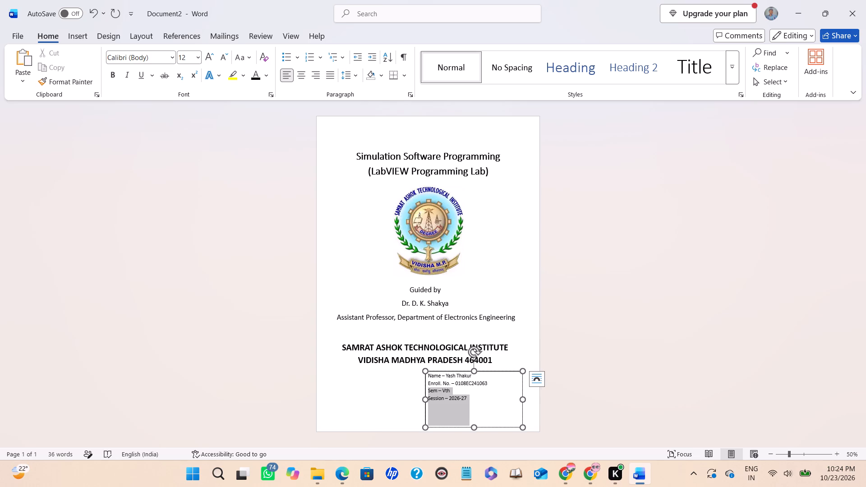
{"action": "left_click_drag", "start_coordinate": [430, 386], "coordinate": [429, 374]}
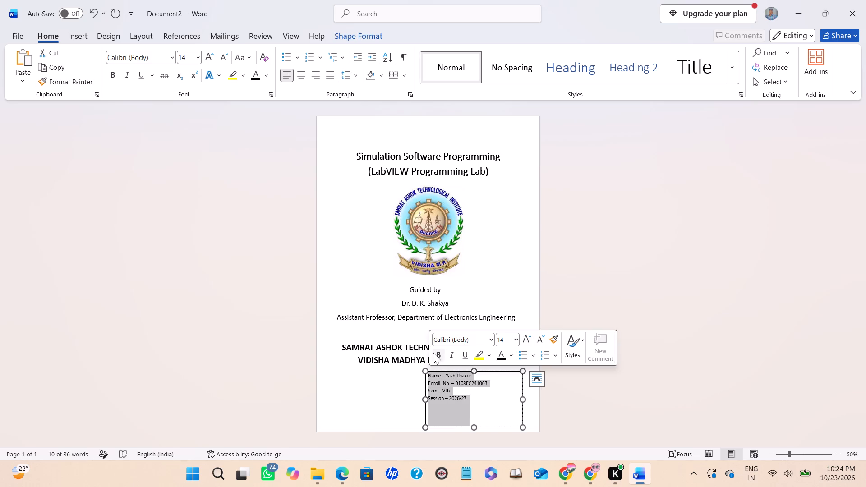
{"action": "left_click", "coordinate": [432, 353]}
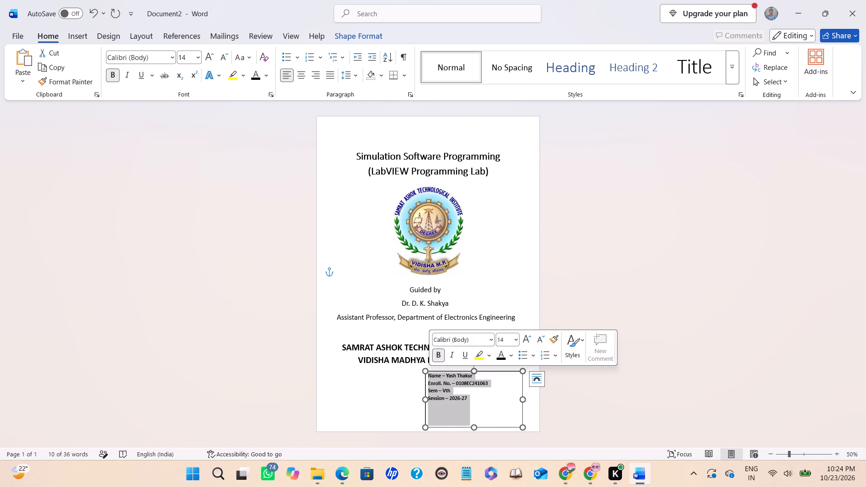
{"action": "left_click", "coordinate": [395, 418]}
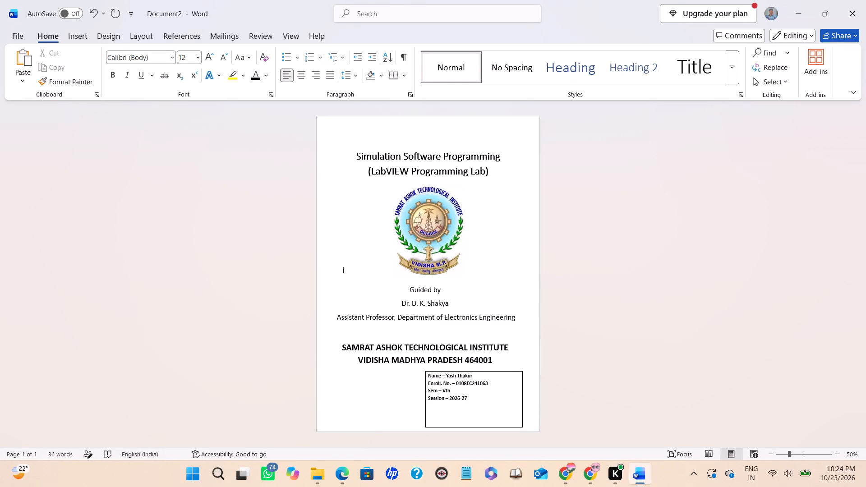
Insert a line reading "Branch – Electronics and Communication" between the Sem and Session lines.
{"action": "left_click", "coordinate": [465, 390]}
{"action": "key", "text": "Return"}
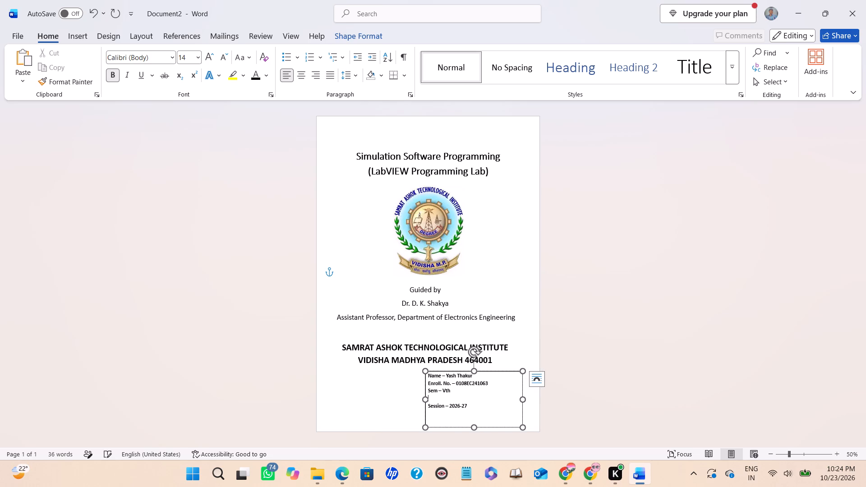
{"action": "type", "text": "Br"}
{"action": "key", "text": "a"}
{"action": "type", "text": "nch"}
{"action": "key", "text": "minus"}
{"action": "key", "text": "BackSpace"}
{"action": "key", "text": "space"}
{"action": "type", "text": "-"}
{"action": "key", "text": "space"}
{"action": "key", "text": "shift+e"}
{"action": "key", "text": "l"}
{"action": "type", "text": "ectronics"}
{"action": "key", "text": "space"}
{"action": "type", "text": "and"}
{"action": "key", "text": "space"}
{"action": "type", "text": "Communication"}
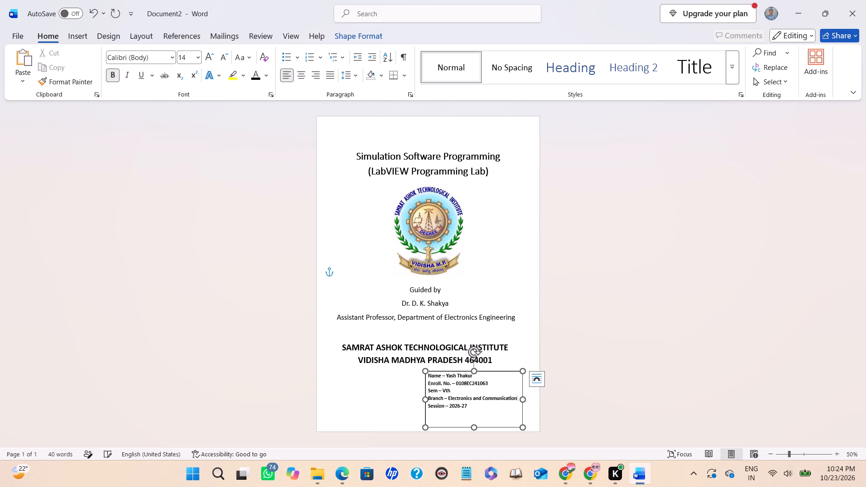
{"action": "left_click", "coordinate": [577, 361]}
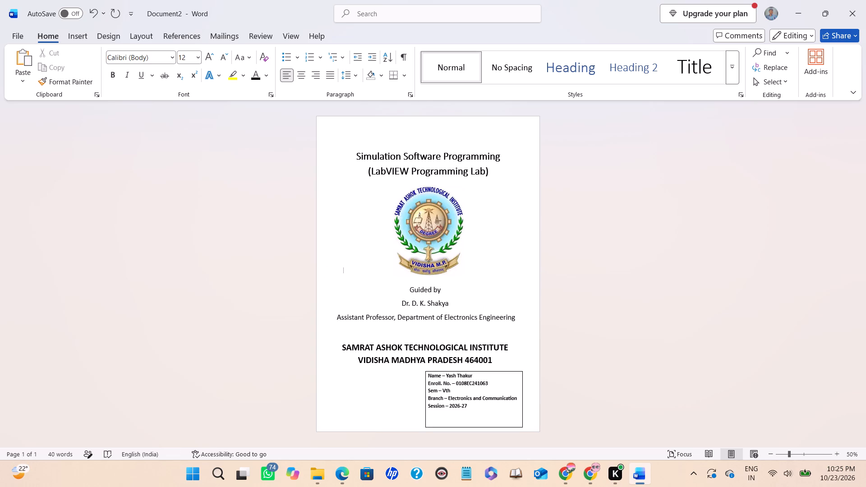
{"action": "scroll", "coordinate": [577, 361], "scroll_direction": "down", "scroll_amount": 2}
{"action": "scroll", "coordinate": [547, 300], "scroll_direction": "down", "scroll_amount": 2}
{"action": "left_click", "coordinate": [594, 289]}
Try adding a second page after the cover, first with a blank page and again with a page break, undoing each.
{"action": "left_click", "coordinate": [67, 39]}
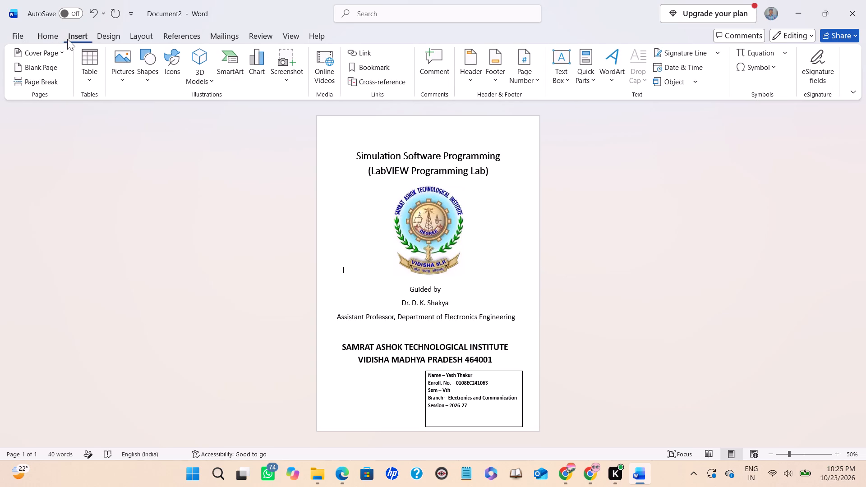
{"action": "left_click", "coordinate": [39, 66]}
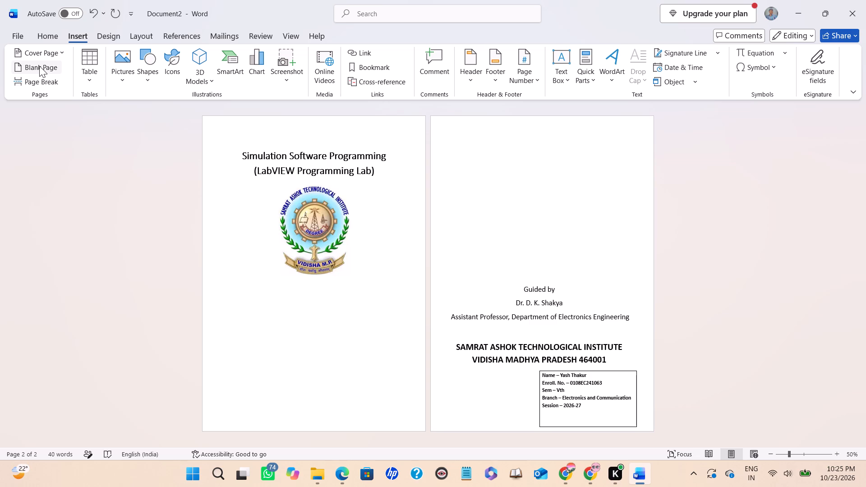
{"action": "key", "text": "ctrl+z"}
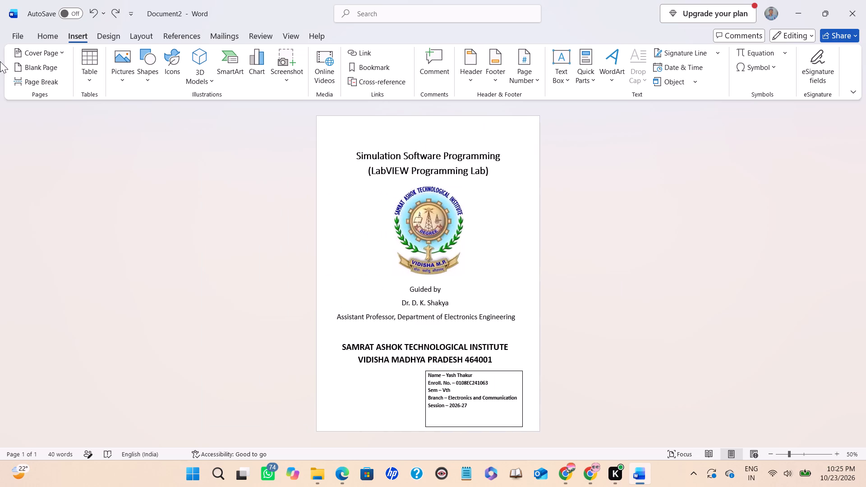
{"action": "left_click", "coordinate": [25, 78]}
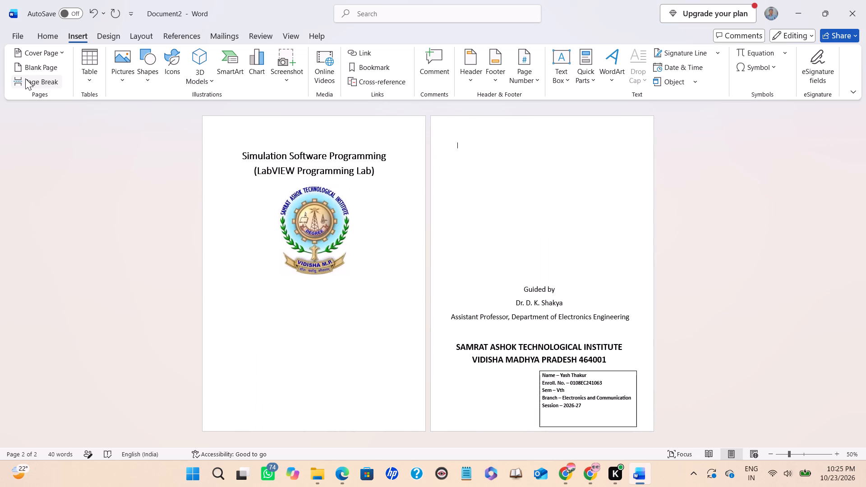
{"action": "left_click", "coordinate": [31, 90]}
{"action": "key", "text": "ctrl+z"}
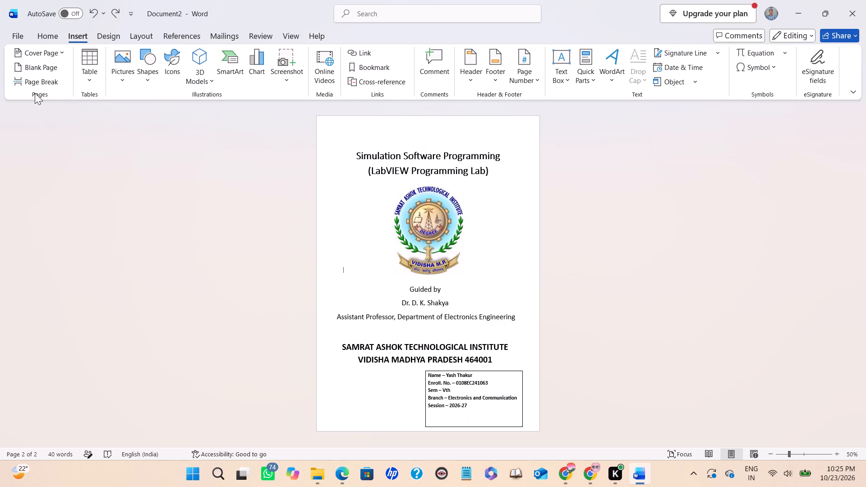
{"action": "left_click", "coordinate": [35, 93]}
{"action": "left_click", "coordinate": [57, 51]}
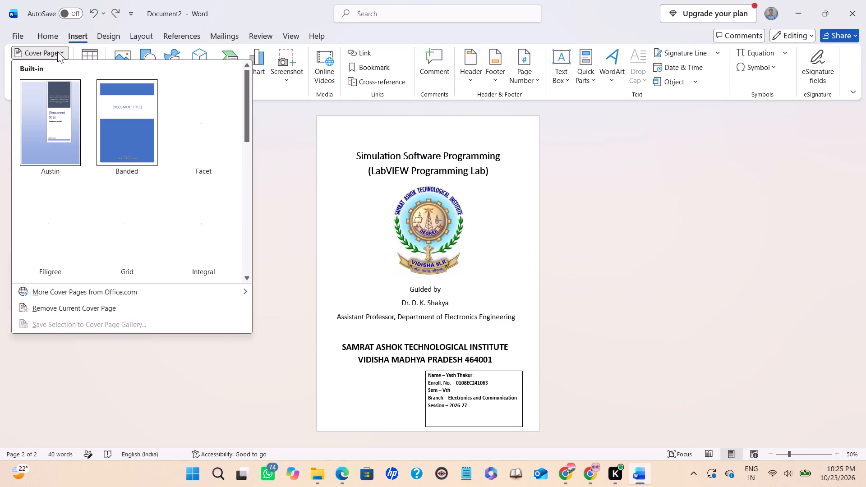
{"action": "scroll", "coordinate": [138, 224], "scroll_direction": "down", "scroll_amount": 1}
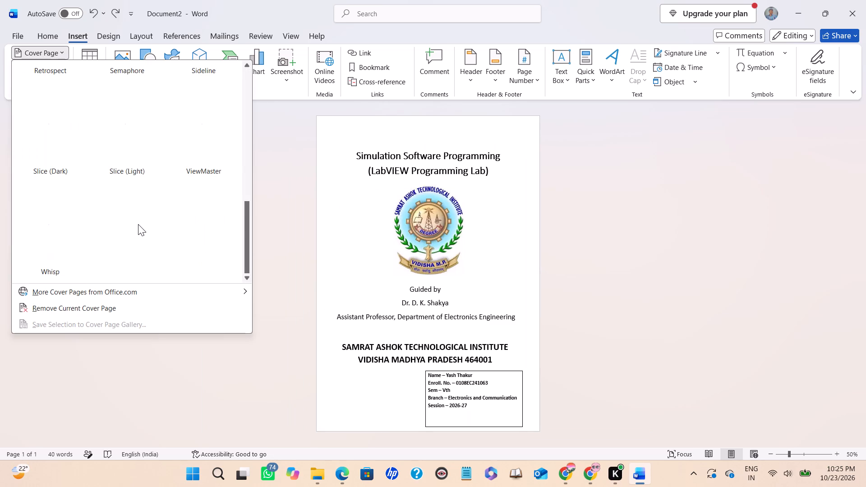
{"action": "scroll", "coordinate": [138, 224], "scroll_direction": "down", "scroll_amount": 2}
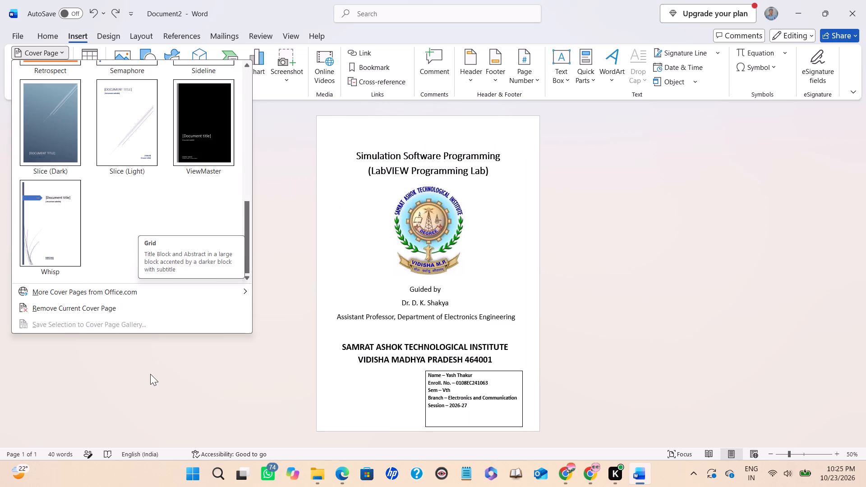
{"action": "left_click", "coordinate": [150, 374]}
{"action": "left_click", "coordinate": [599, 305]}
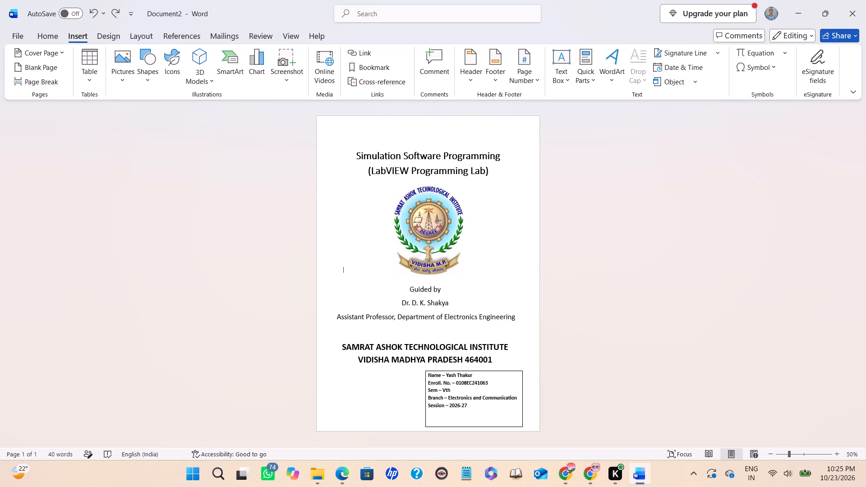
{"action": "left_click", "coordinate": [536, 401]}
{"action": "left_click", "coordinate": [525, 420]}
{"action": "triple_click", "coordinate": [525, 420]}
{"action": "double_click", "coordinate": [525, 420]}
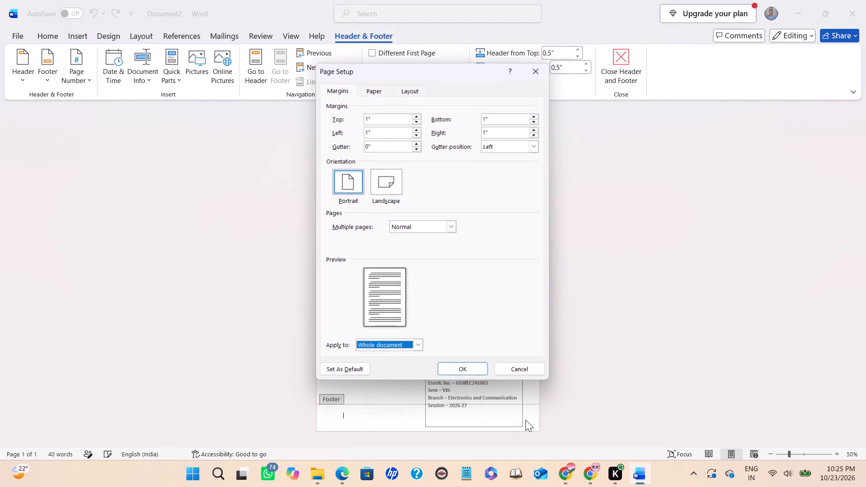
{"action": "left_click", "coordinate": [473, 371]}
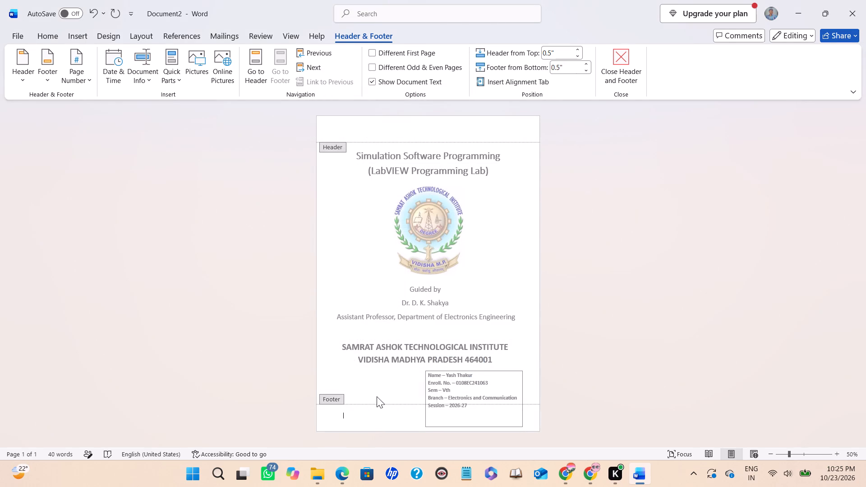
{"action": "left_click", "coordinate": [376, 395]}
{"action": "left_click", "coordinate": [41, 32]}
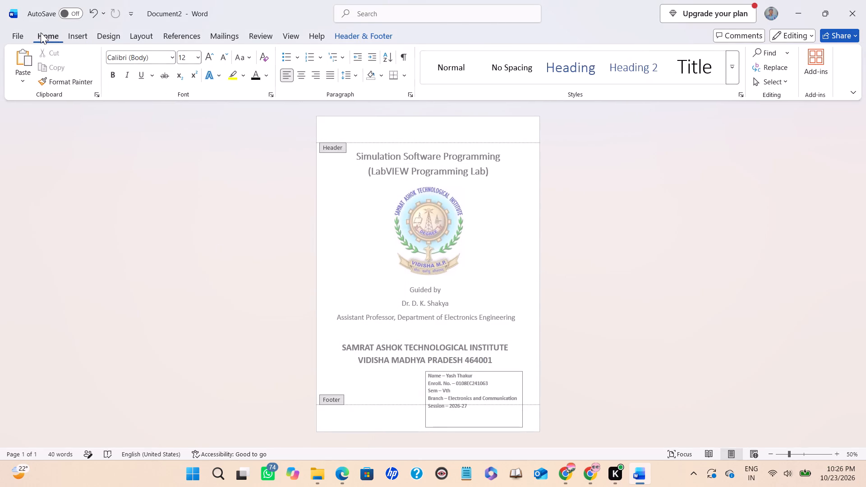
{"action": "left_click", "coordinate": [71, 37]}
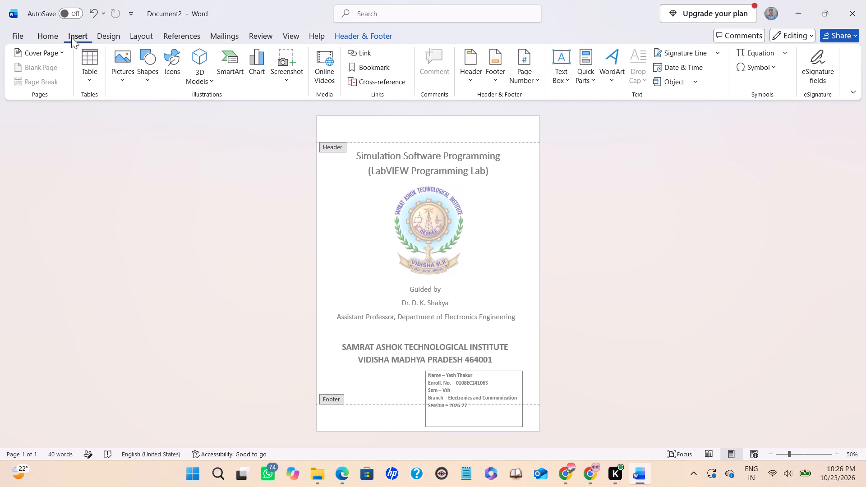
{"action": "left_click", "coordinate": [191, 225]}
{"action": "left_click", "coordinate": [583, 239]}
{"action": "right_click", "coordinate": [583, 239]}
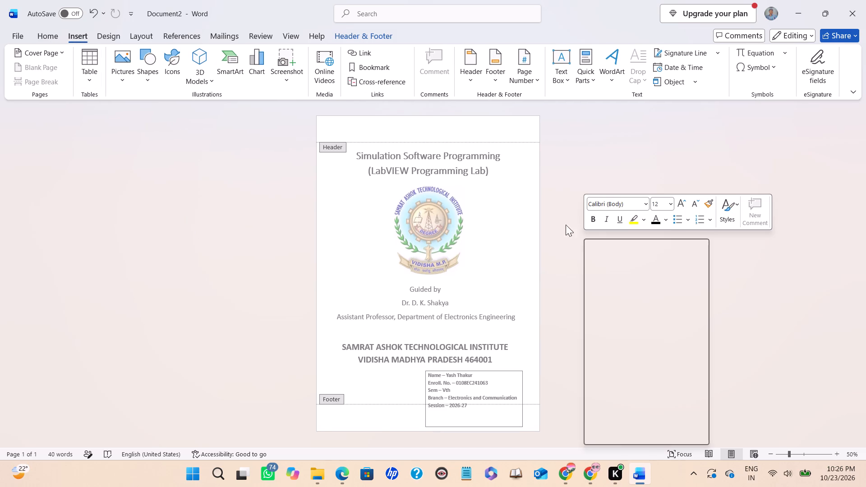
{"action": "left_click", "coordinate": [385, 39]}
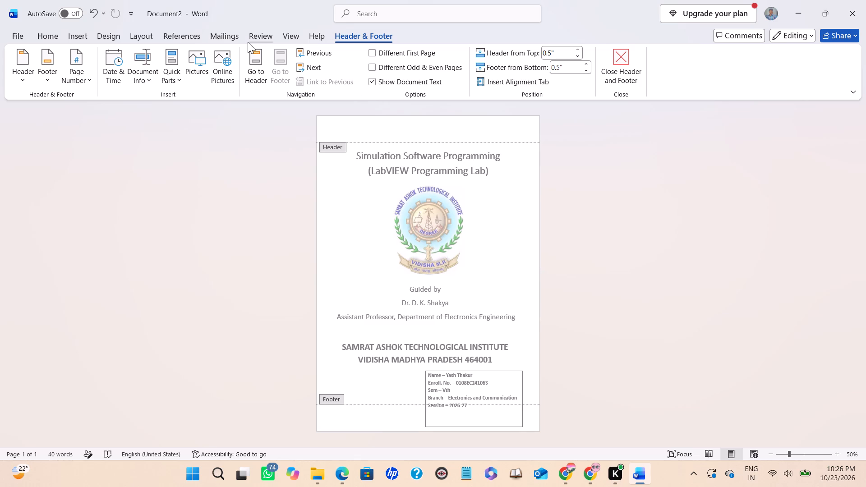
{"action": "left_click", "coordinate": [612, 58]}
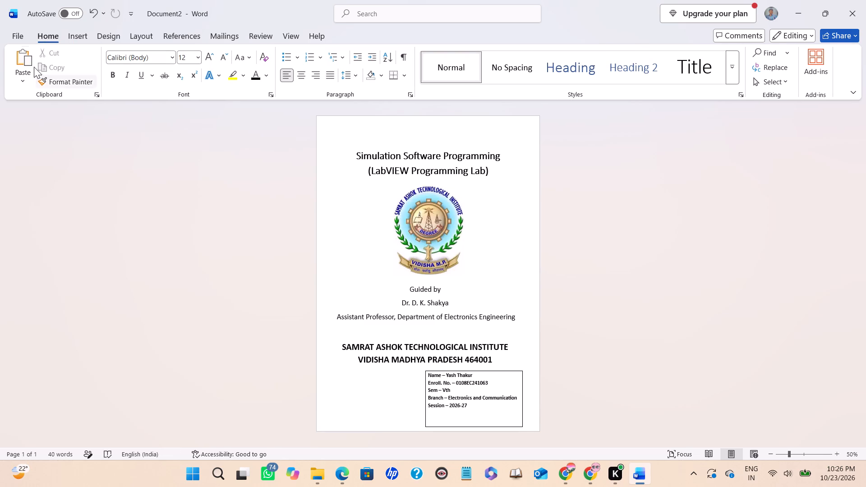
Insert a blank page after the cover page's logo.
{"action": "left_click", "coordinate": [69, 39]}
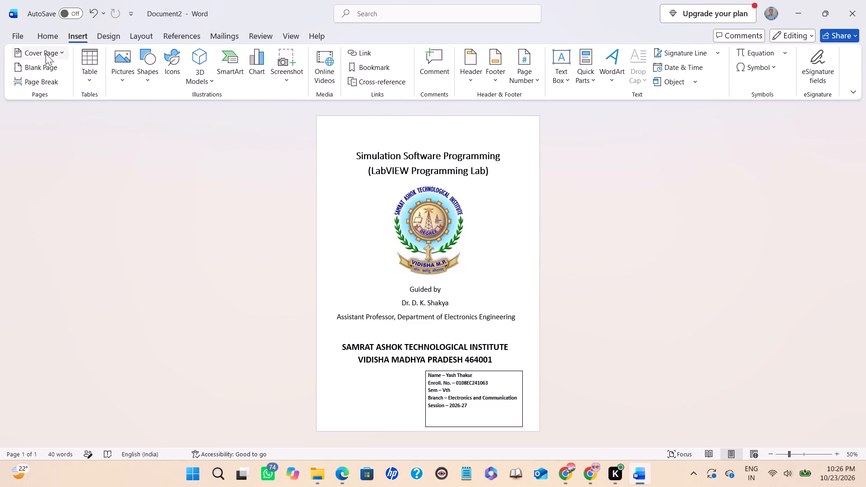
{"action": "left_click", "coordinate": [43, 67]}
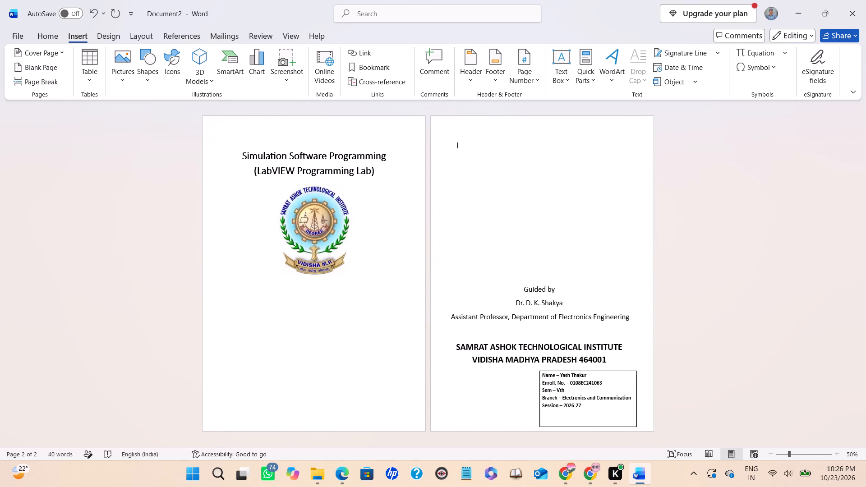
Move the guide and institute text box from the second page back onto the cover page, directly below the logo.
{"action": "left_click_drag", "start_coordinate": [454, 264], "coordinate": [577, 355]}
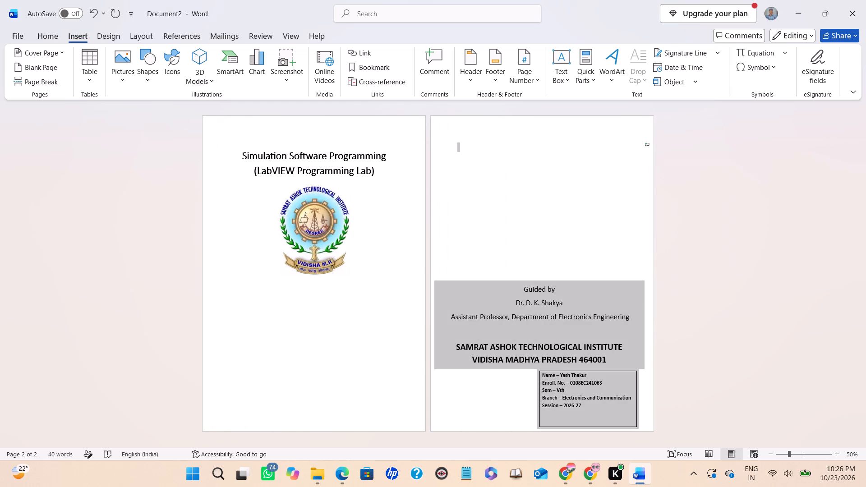
{"action": "left_click_drag", "start_coordinate": [577, 355], "coordinate": [601, 397]}
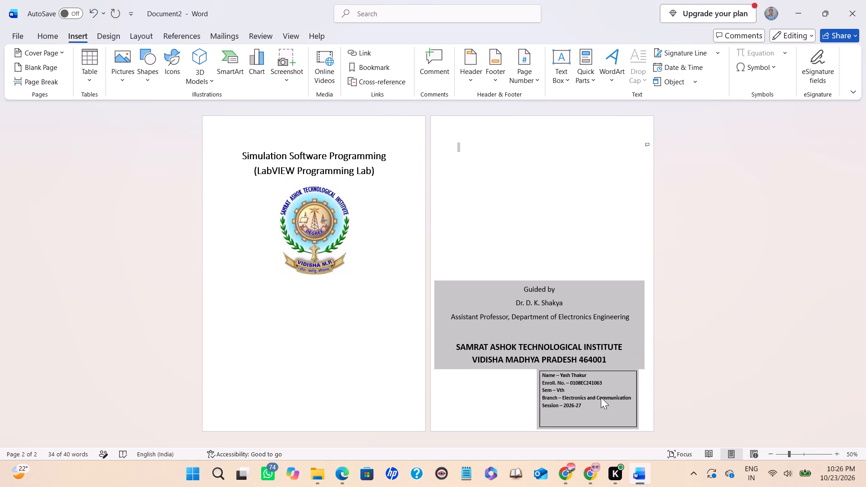
{"action": "left_click", "coordinate": [731, 312]}
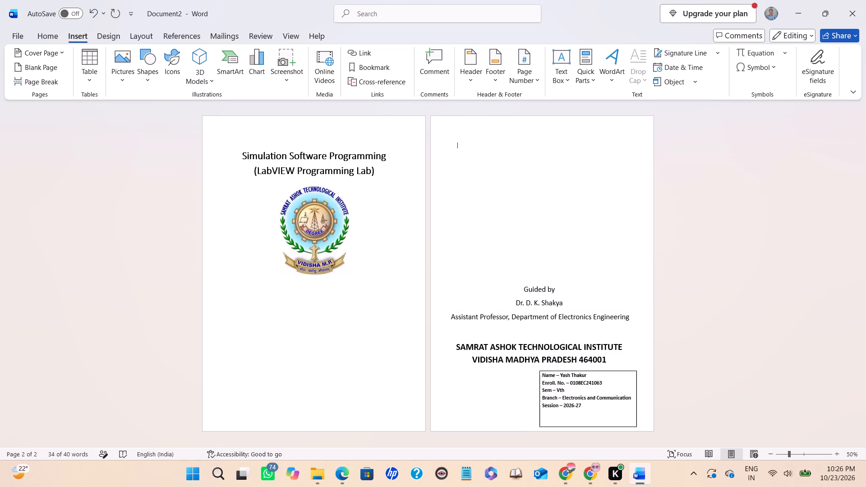
{"action": "left_click", "coordinate": [598, 335]}
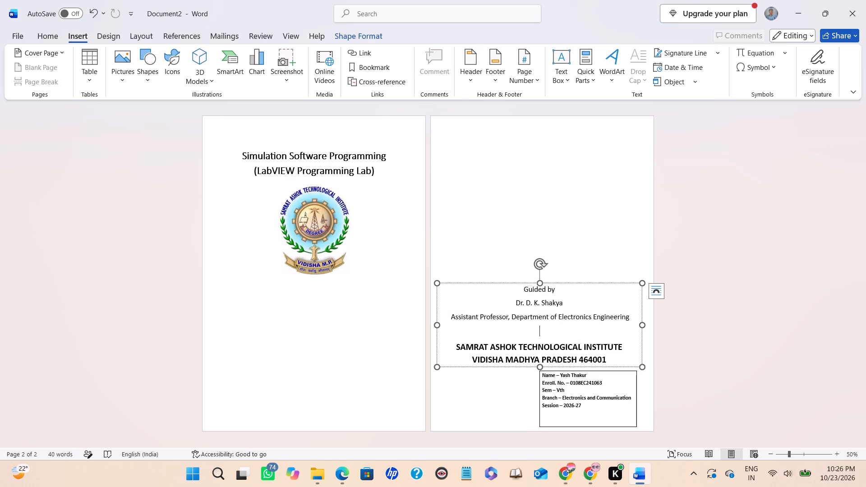
{"action": "left_click_drag", "start_coordinate": [522, 281], "coordinate": [396, 279]}
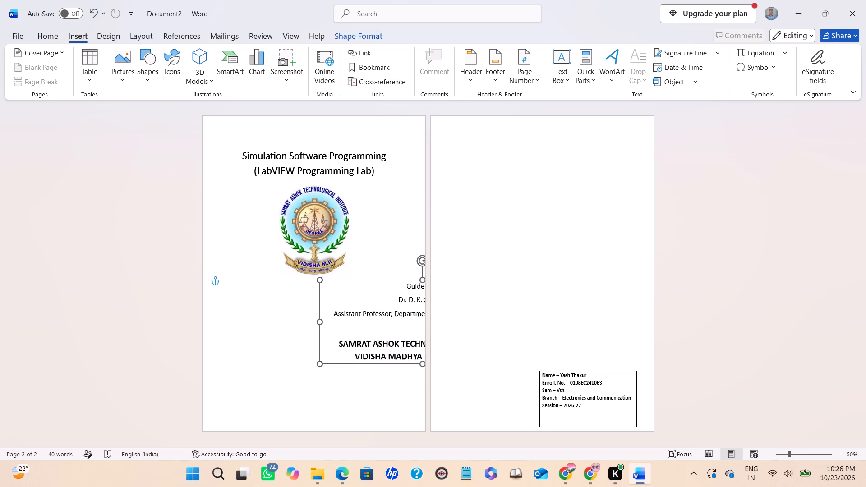
{"action": "left_click_drag", "start_coordinate": [396, 279], "coordinate": [299, 280]}
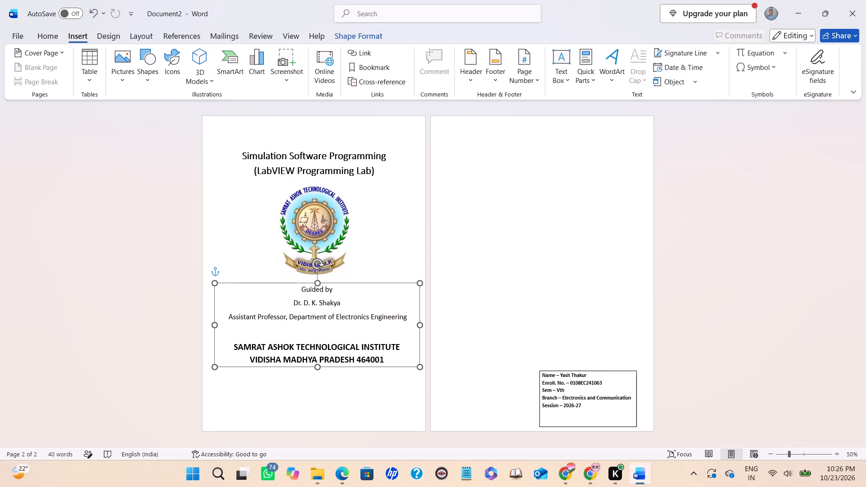
{"action": "left_click_drag", "start_coordinate": [299, 280], "coordinate": [295, 280]}
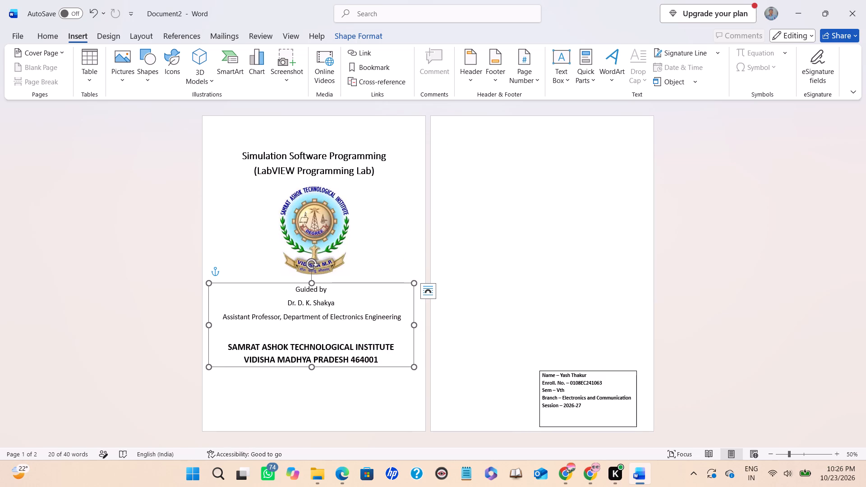
Move the student-details text box from the second page back onto the cover page, below the institute address at the lower right.
{"action": "left_click", "coordinate": [601, 397]}
{"action": "left_click_drag", "start_coordinate": [601, 397], "coordinate": [568, 394]}
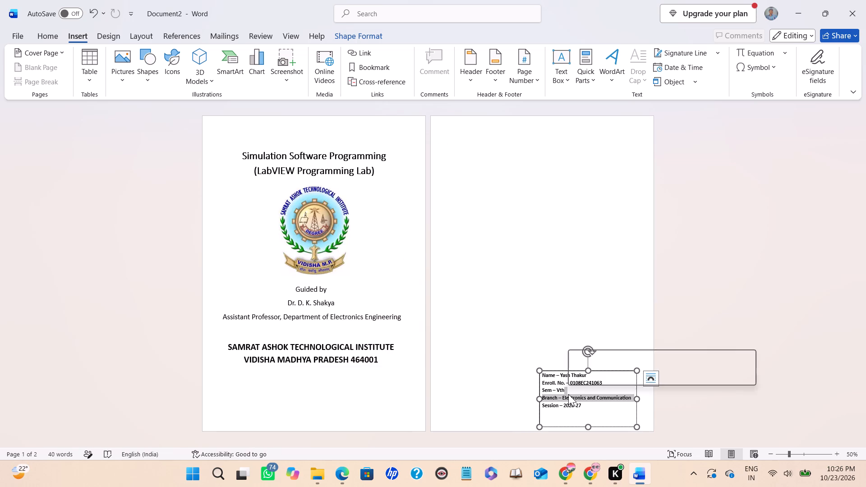
{"action": "left_click", "coordinate": [516, 330]}
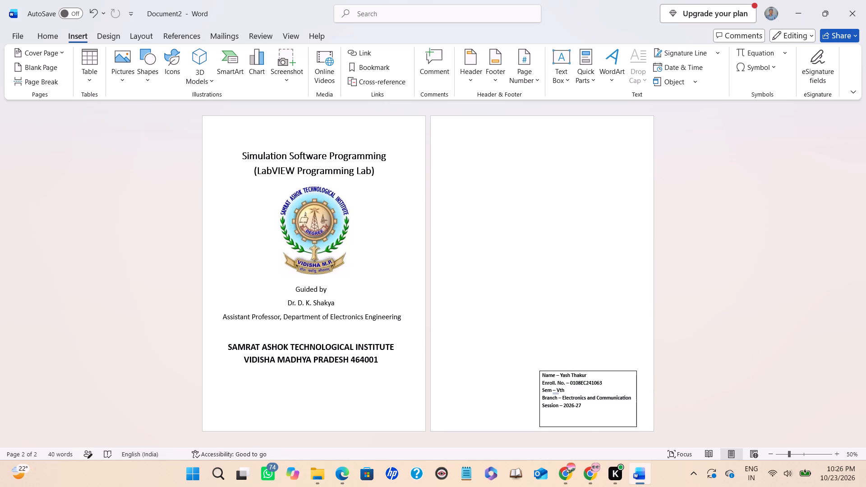
{"action": "left_click", "coordinate": [556, 382]}
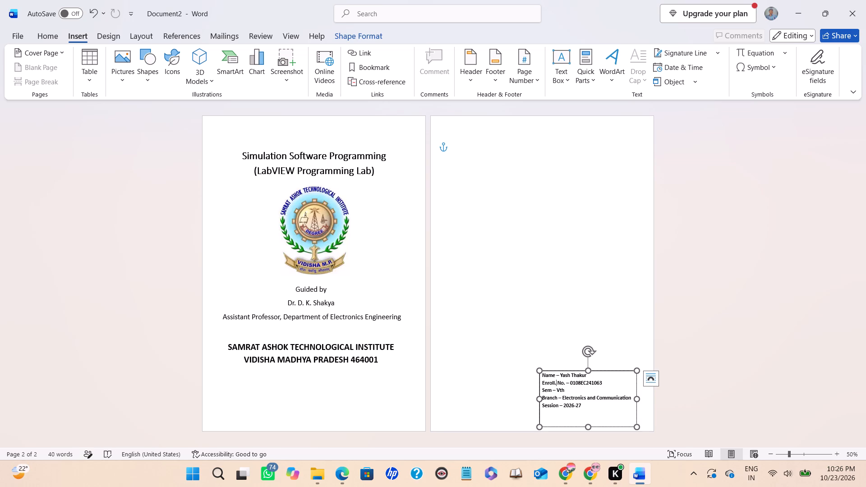
{"action": "left_click_drag", "start_coordinate": [555, 372], "coordinate": [309, 367]}
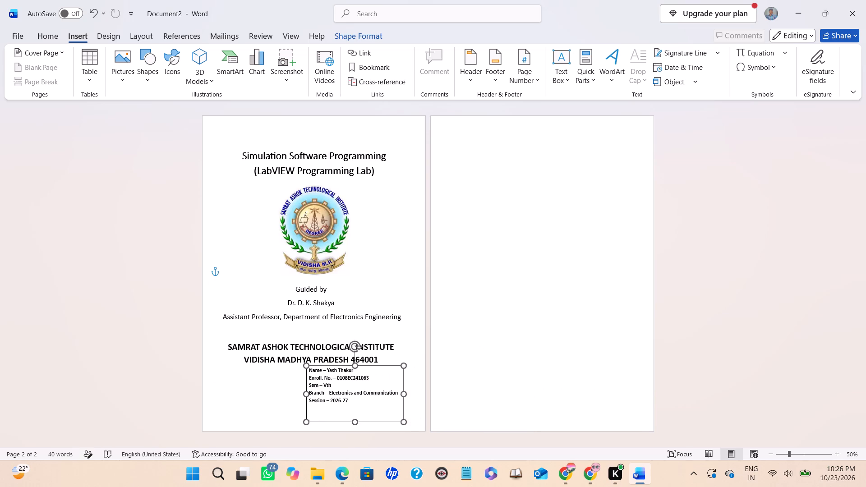
{"action": "left_click_drag", "start_coordinate": [309, 367], "coordinate": [338, 375]}
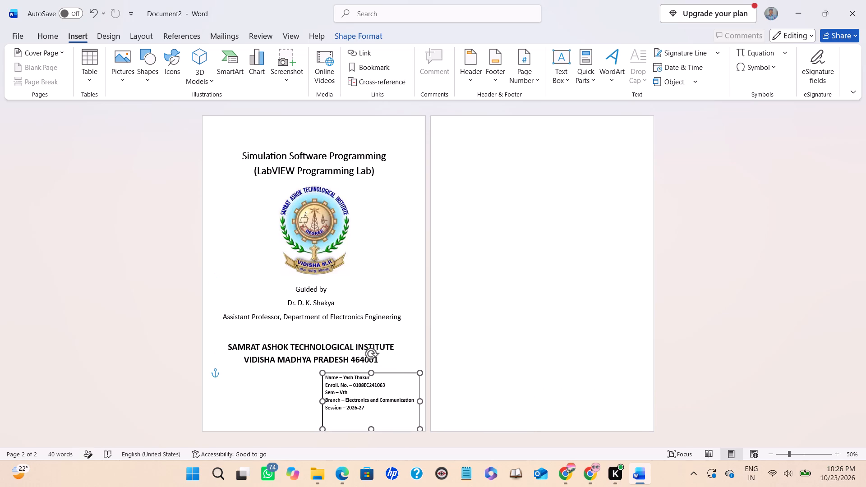
{"action": "left_click_drag", "start_coordinate": [338, 375], "coordinate": [339, 372]}
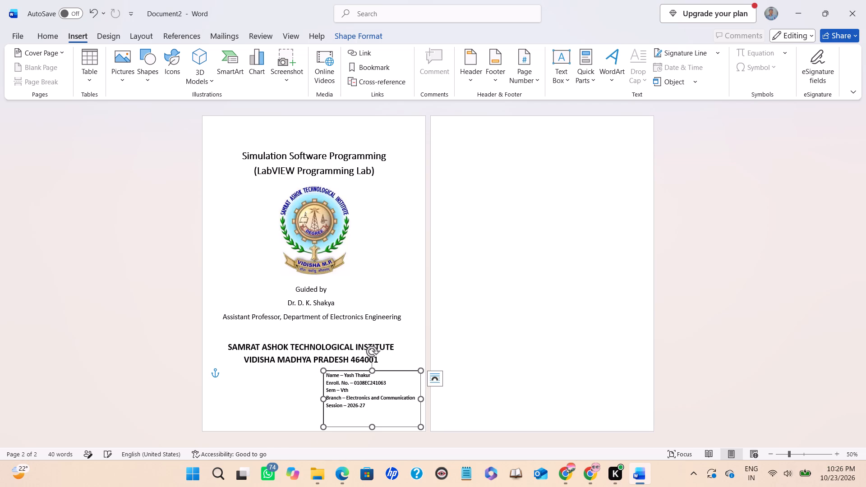
{"action": "left_click", "coordinate": [736, 220]}
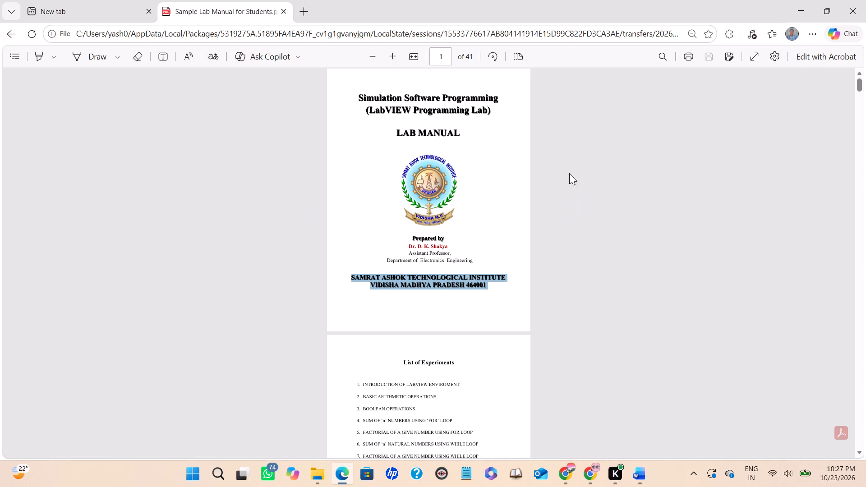
In the sample lab manual PDF in Edge, copy the "List of Experiments" heading from page 2.
{"action": "scroll", "coordinate": [475, 217], "scroll_direction": "down", "scroll_amount": 3}
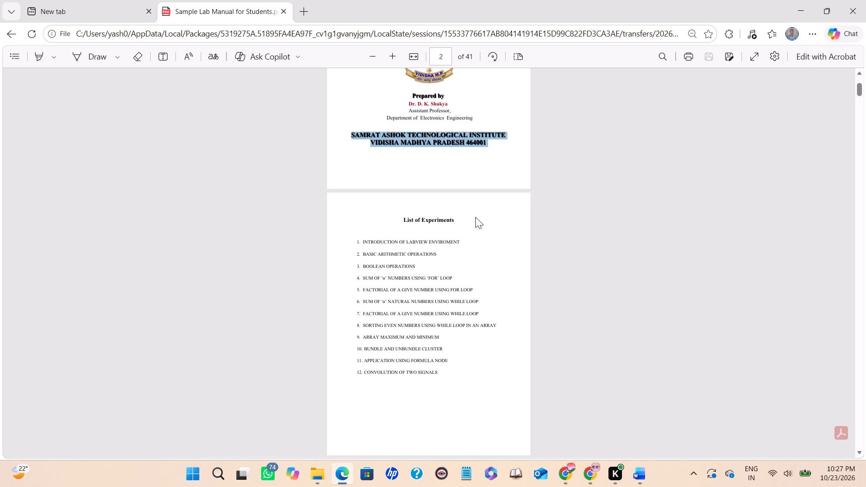
{"action": "left_click_drag", "start_coordinate": [456, 217], "coordinate": [400, 219]}
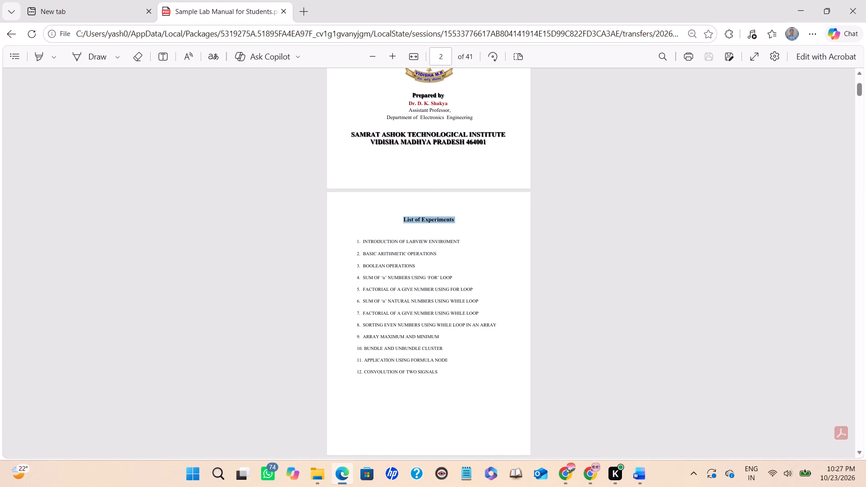
{"action": "left_click_drag", "start_coordinate": [400, 219], "coordinate": [394, 221]}
{"action": "left_click", "coordinate": [413, 124]}
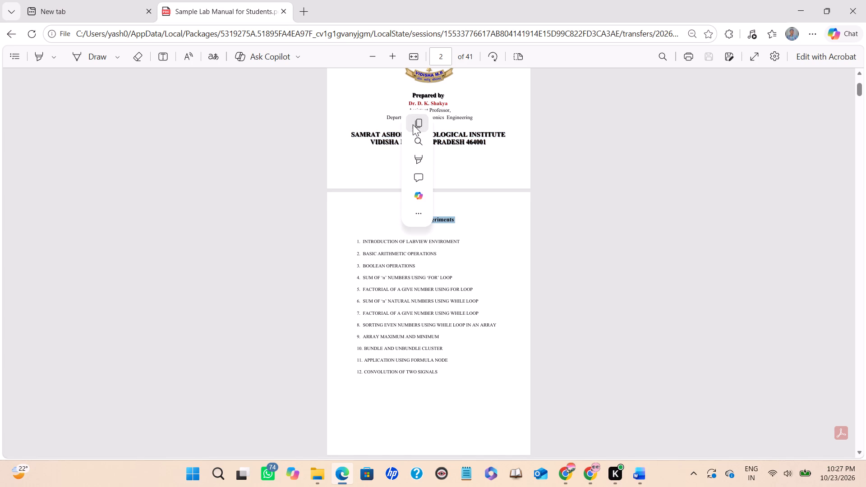
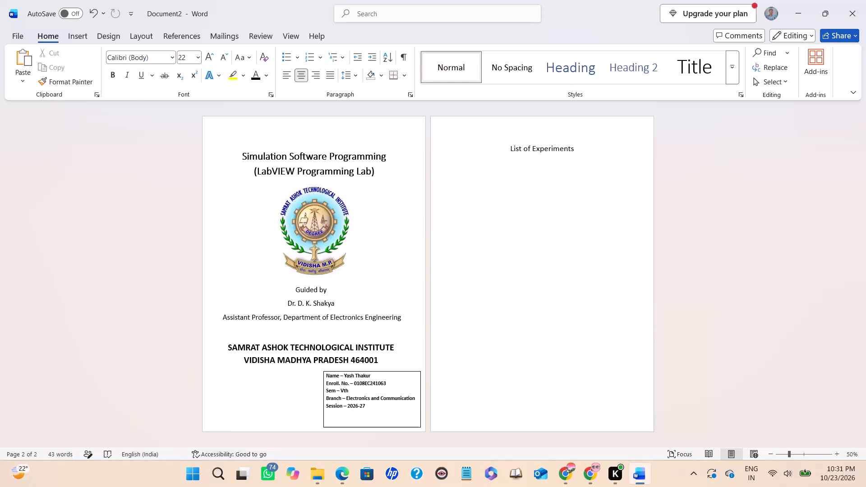
Add two new lines below the "List of Experiments" heading and left-align the last one.
{"action": "key", "text": "Return"}
{"action": "key", "text": "Return"}
{"action": "left_click", "coordinate": [287, 71]}
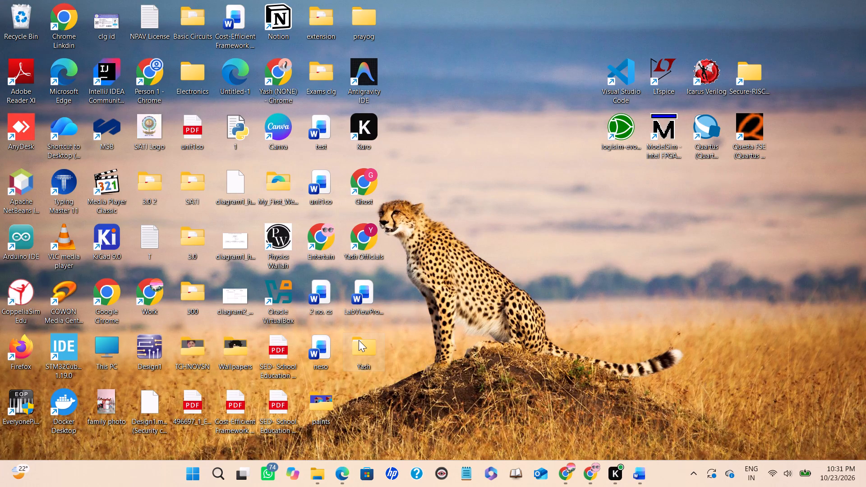
In Google Chrome's Person 2 profile, open Assignment-1 (EC506) from the Microprocessor & Microcontroller class in Google Classroom.
{"action": "double_click", "coordinate": [104, 296]}
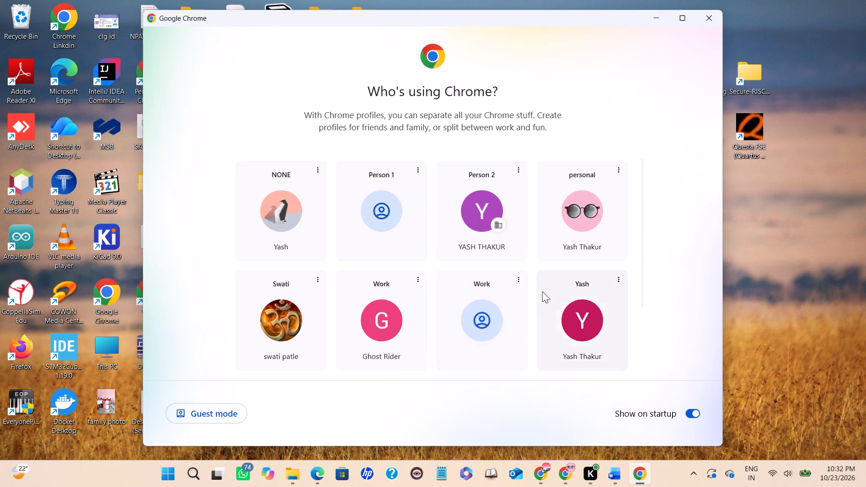
{"action": "left_click", "coordinate": [457, 202]}
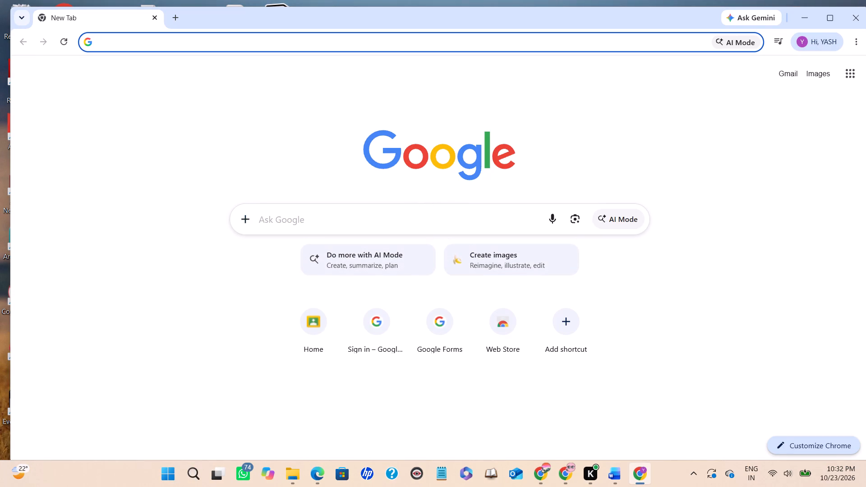
{"action": "left_click", "coordinate": [303, 316]}
{"action": "left_click", "coordinate": [303, 316]}
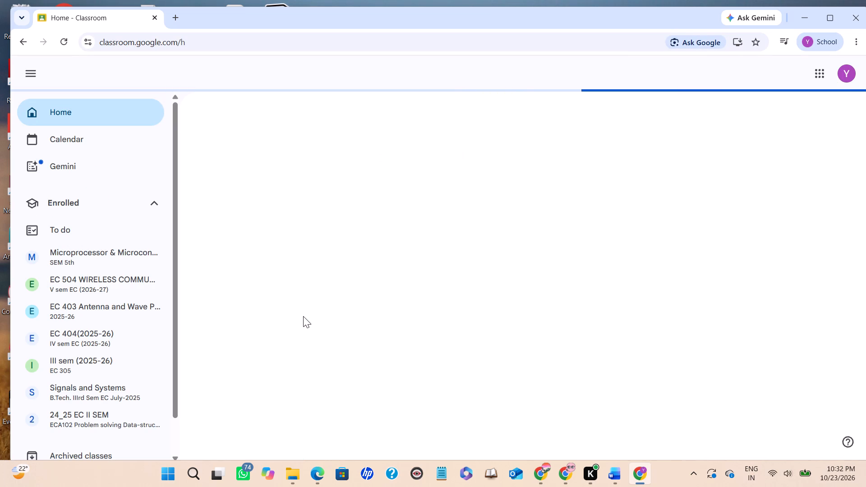
{"action": "left_click", "coordinate": [120, 263]}
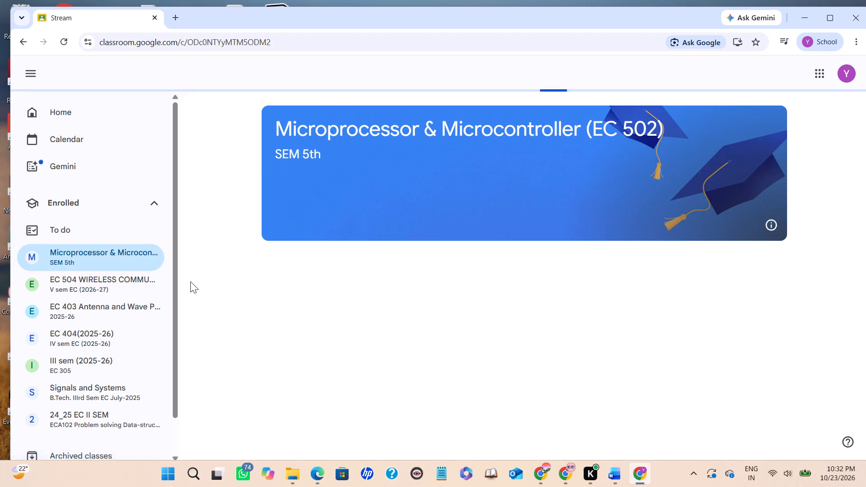
{"action": "scroll", "coordinate": [285, 301], "scroll_direction": "down", "scroll_amount": 1}
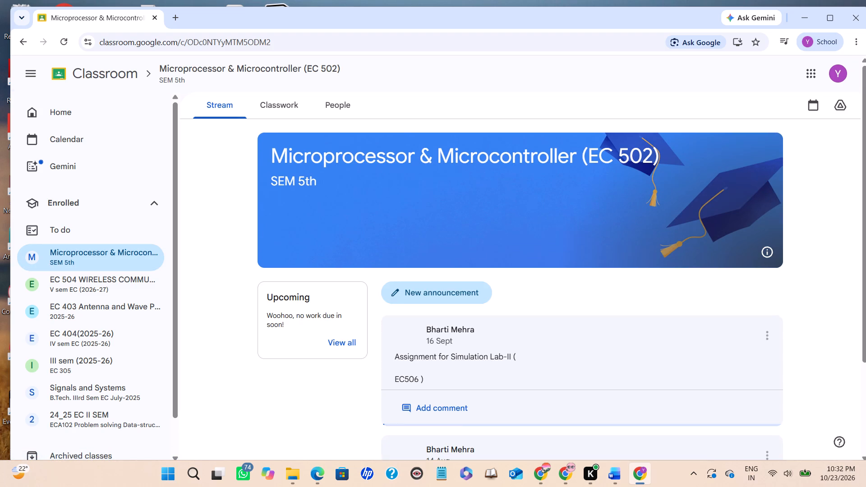
{"action": "scroll", "coordinate": [371, 347], "scroll_direction": "down", "scroll_amount": 2}
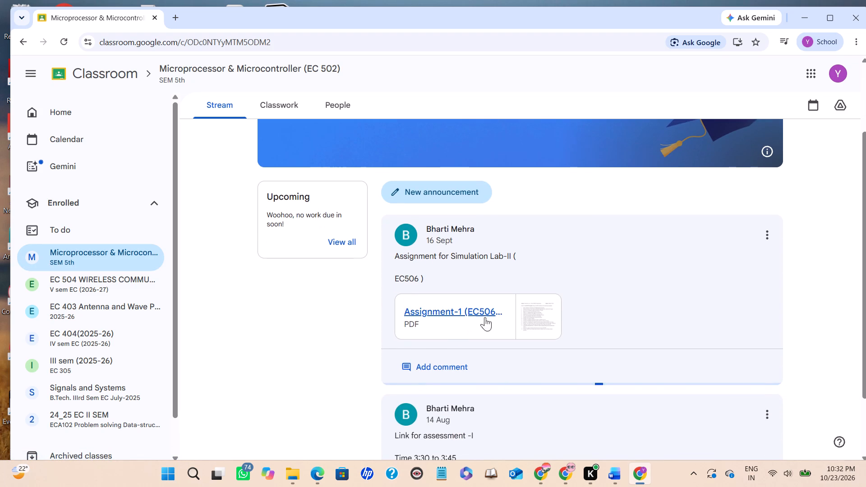
{"action": "left_click", "coordinate": [535, 312]}
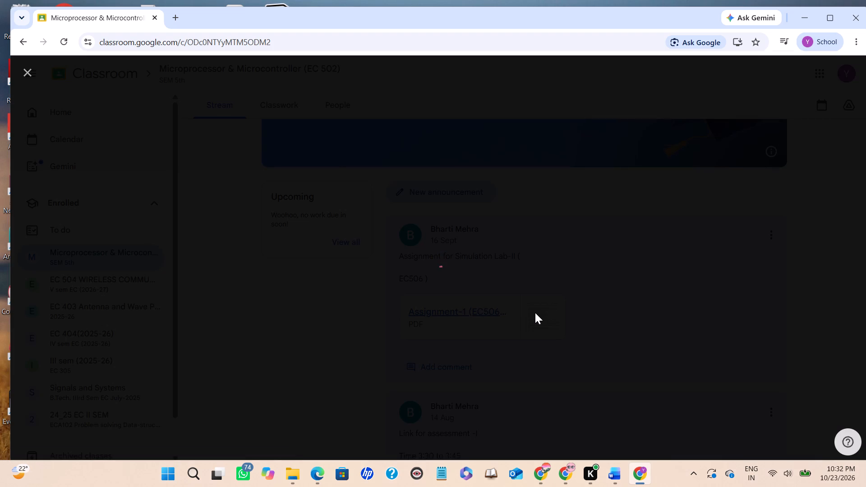
Copy the complete numbered list of 18 LabVIEW programs from the Assignment-1 PDF.
{"action": "scroll", "coordinate": [535, 312], "scroll_direction": "down", "scroll_amount": 1}
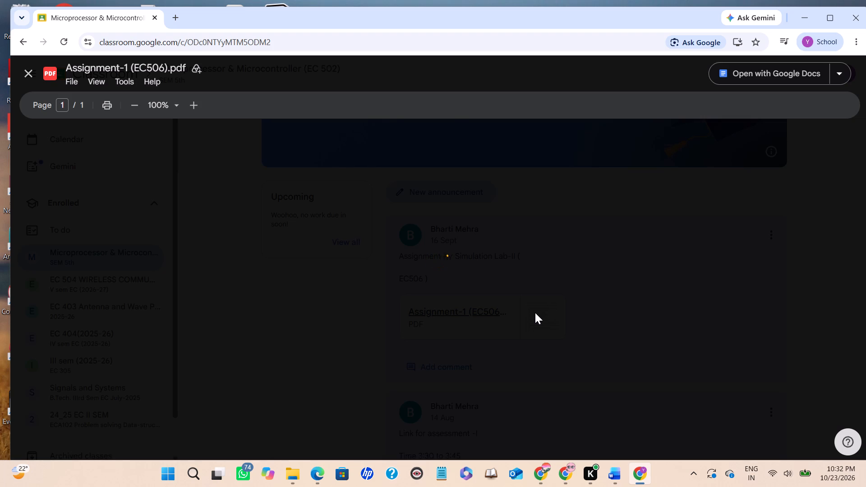
{"action": "scroll", "coordinate": [535, 312], "scroll_direction": "down", "scroll_amount": 1}
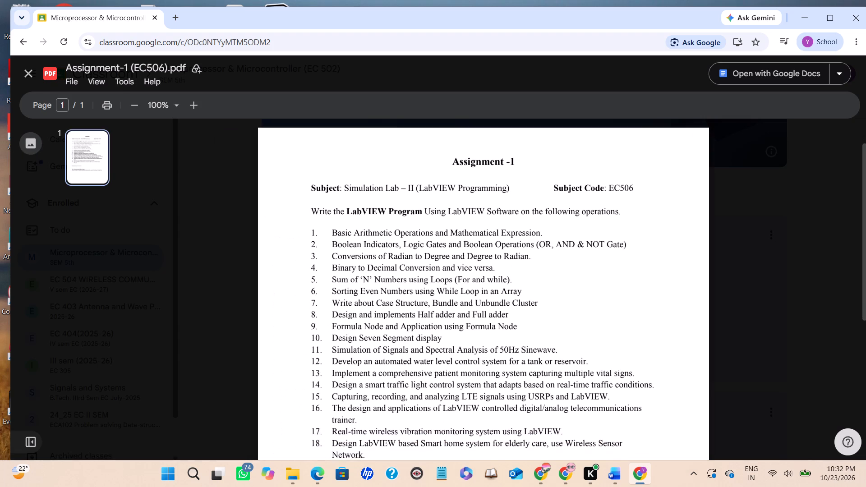
{"action": "scroll", "coordinate": [535, 312], "scroll_direction": "down", "scroll_amount": 1}
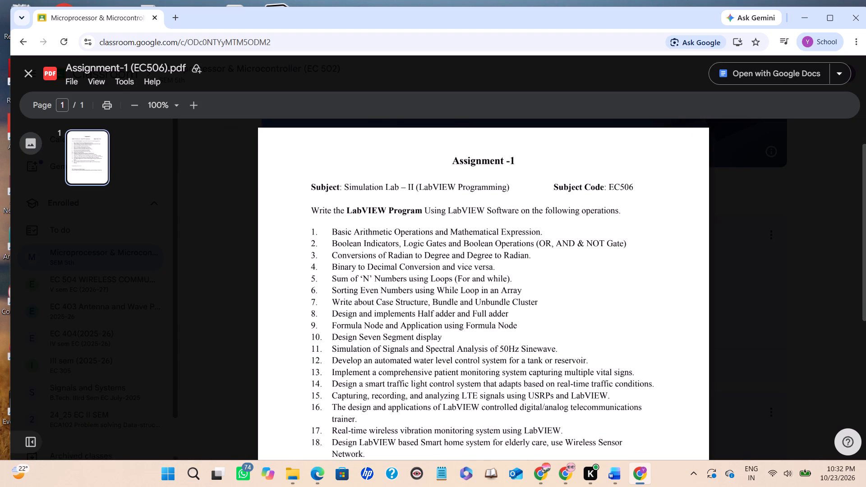
{"action": "scroll", "coordinate": [453, 185], "scroll_direction": "down", "scroll_amount": 1}
{"action": "scroll", "coordinate": [453, 185], "scroll_direction": "up", "scroll_amount": 1}
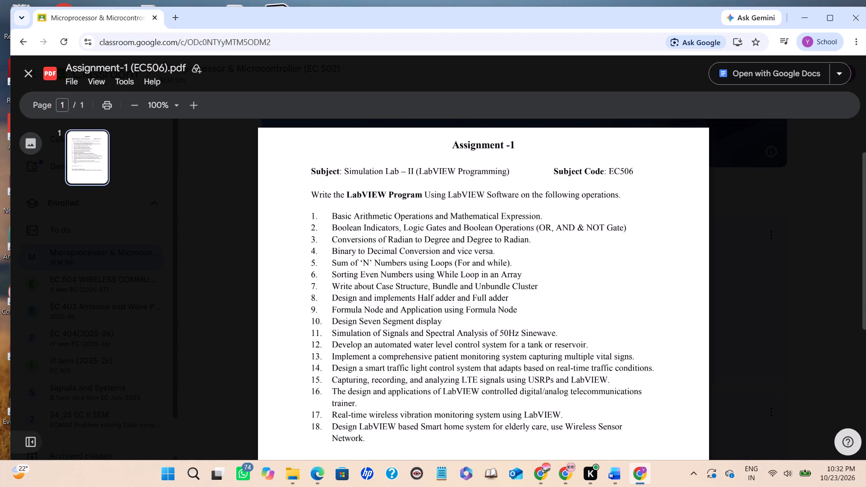
{"action": "scroll", "coordinate": [453, 185], "scroll_direction": "up", "scroll_amount": 5}
{"action": "scroll", "coordinate": [453, 185], "scroll_direction": "down", "scroll_amount": 1}
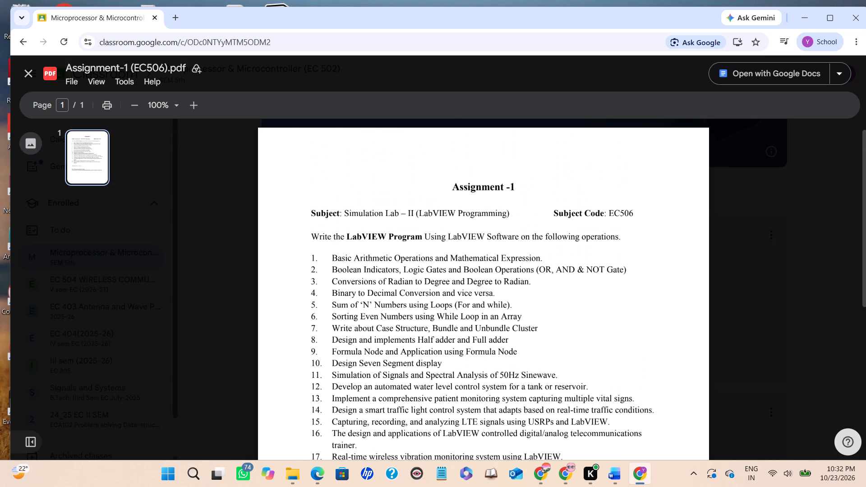
{"action": "scroll", "coordinate": [453, 185], "scroll_direction": "down", "scroll_amount": 1}
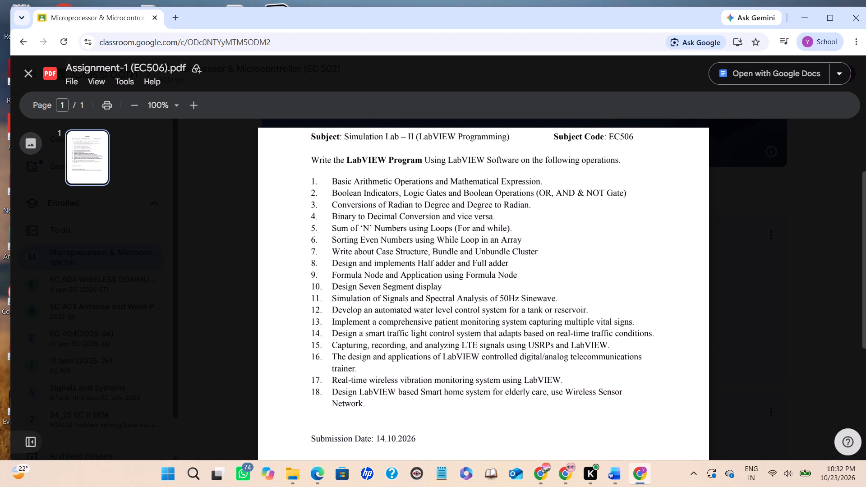
{"action": "left_click_drag", "start_coordinate": [297, 181], "coordinate": [363, 222]}
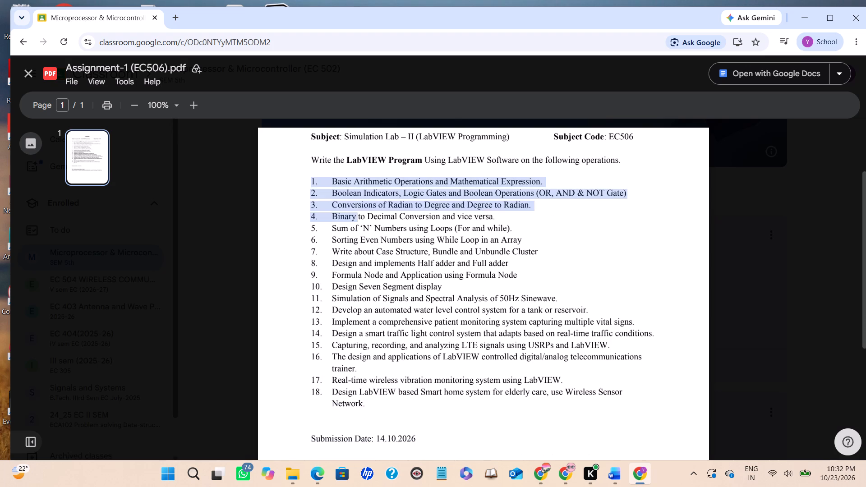
{"action": "left_click_drag", "start_coordinate": [363, 222], "coordinate": [414, 404]}
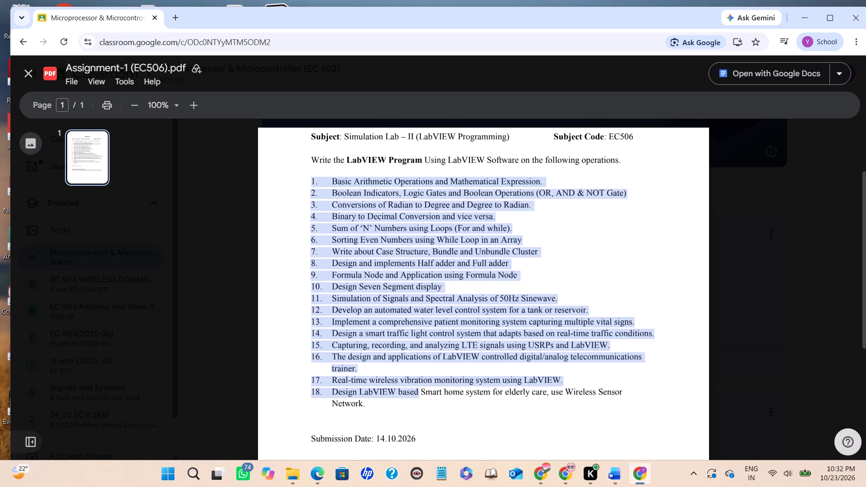
{"action": "left_click_drag", "start_coordinate": [414, 404], "coordinate": [376, 312]}
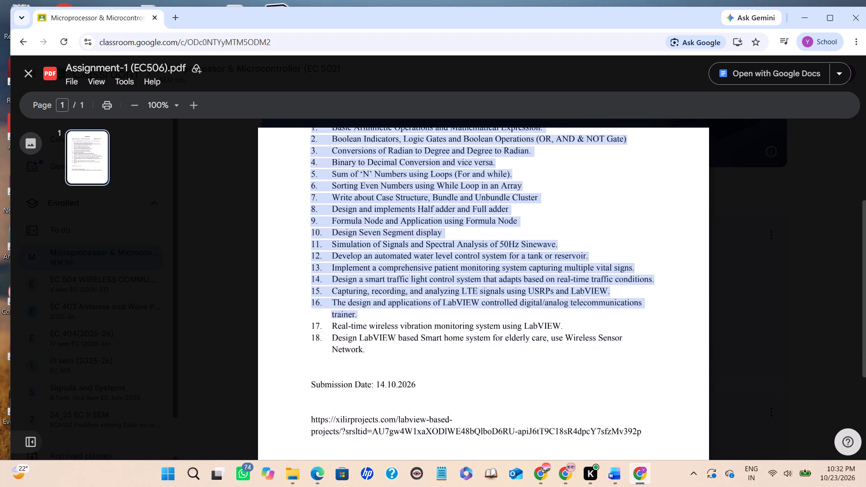
{"action": "left_click_drag", "start_coordinate": [376, 312], "coordinate": [372, 363]}
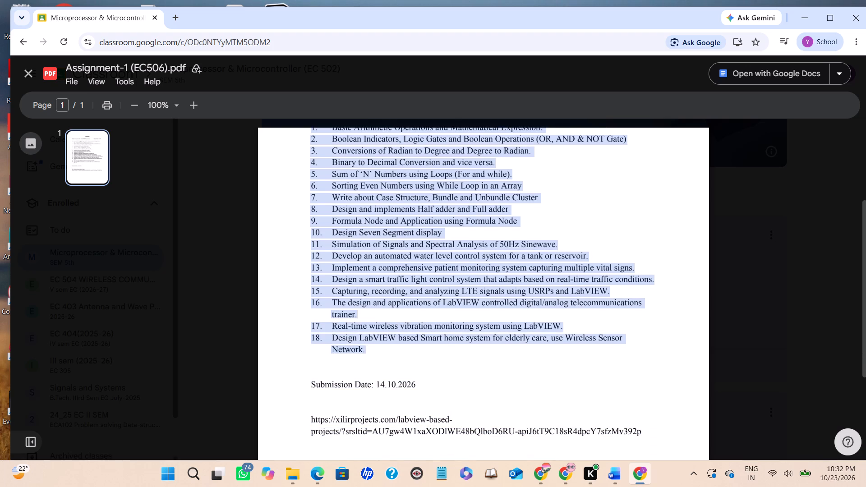
{"action": "right_click", "coordinate": [363, 239]}
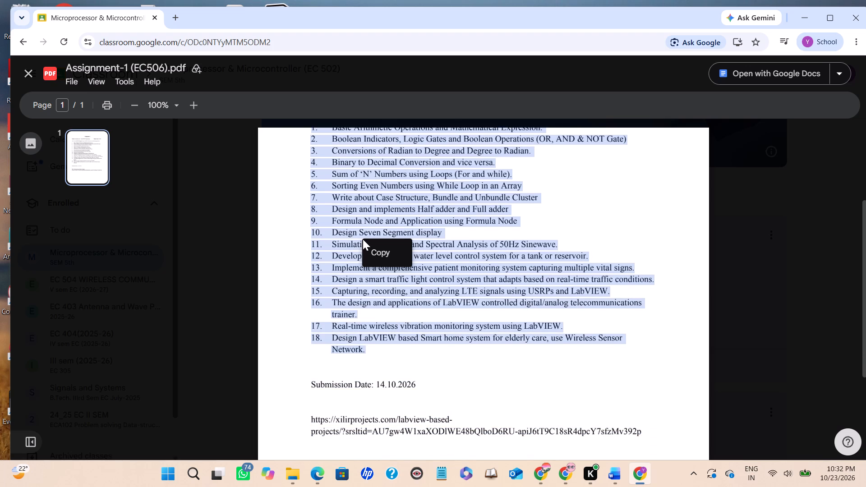
{"action": "left_click", "coordinate": [374, 247]}
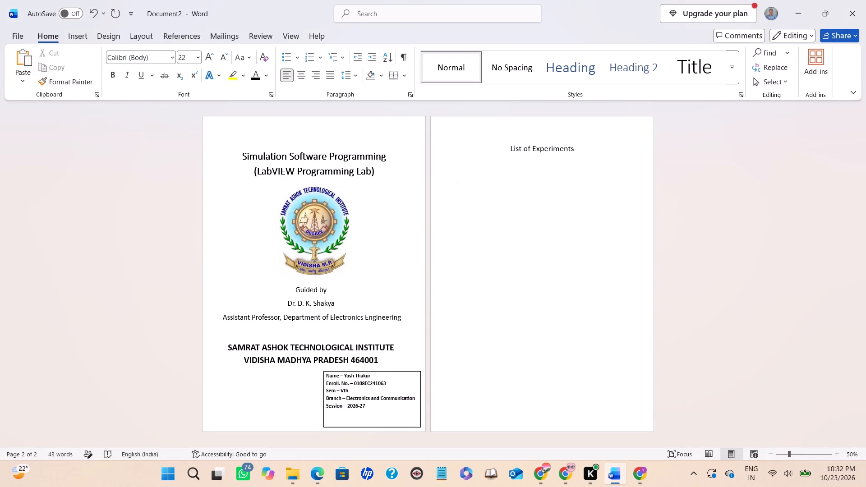
Switch back to Word and paste the copied experiment list below the "List of Experiments" heading.
{"action": "key", "text": "ctrl+v"}
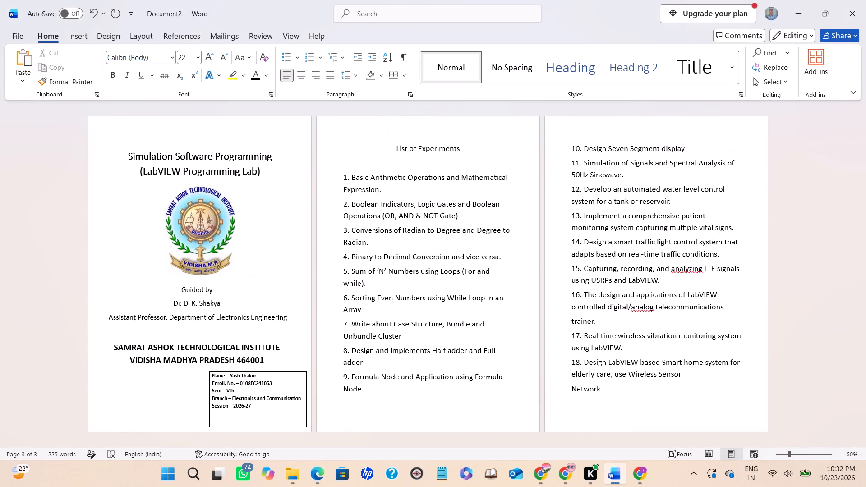
Set the font size of the entire pasted experiment list, items 1 to 18, to 12.
{"action": "left_click_drag", "start_coordinate": [338, 175], "coordinate": [425, 217]}
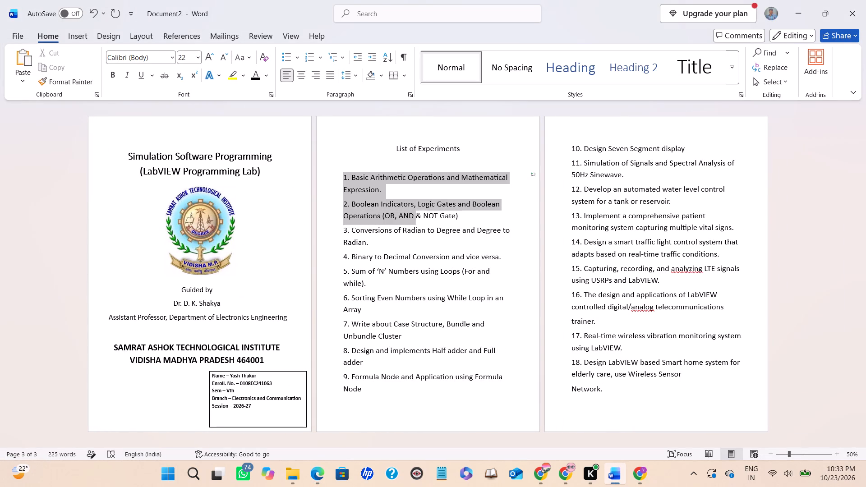
{"action": "left_click_drag", "start_coordinate": [425, 217], "coordinate": [601, 394]}
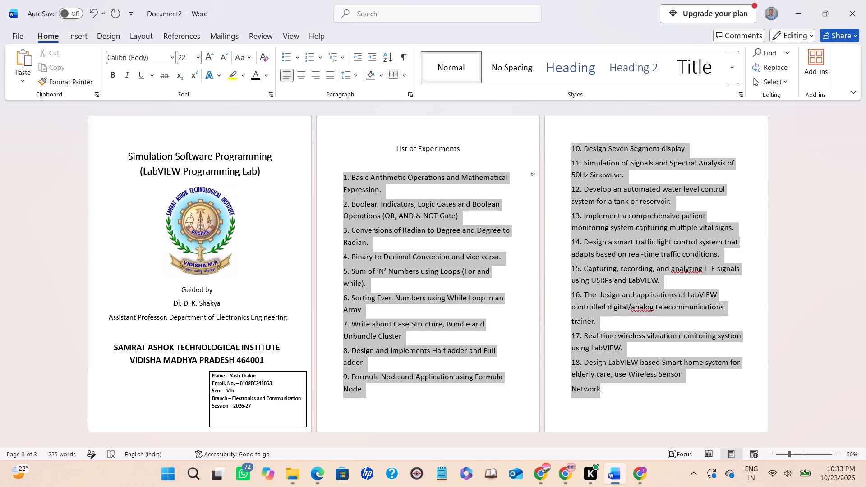
{"action": "left_click_drag", "start_coordinate": [601, 394], "coordinate": [654, 391]}
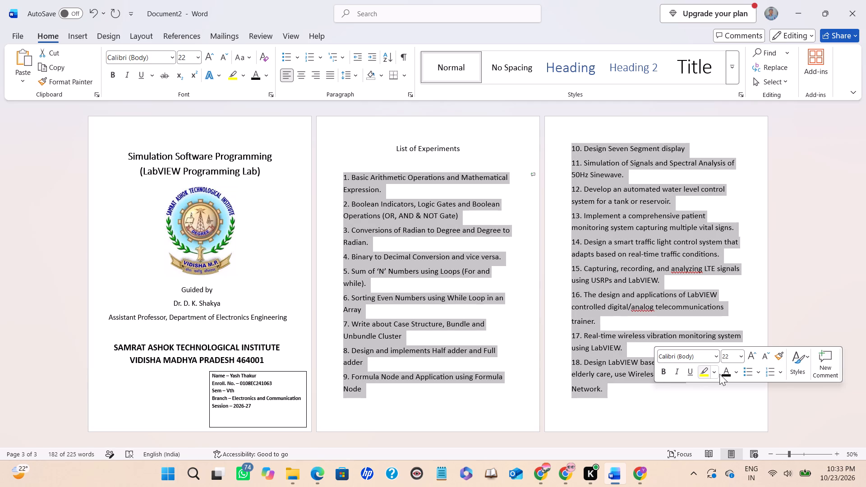
{"action": "left_click", "coordinate": [741, 358]}
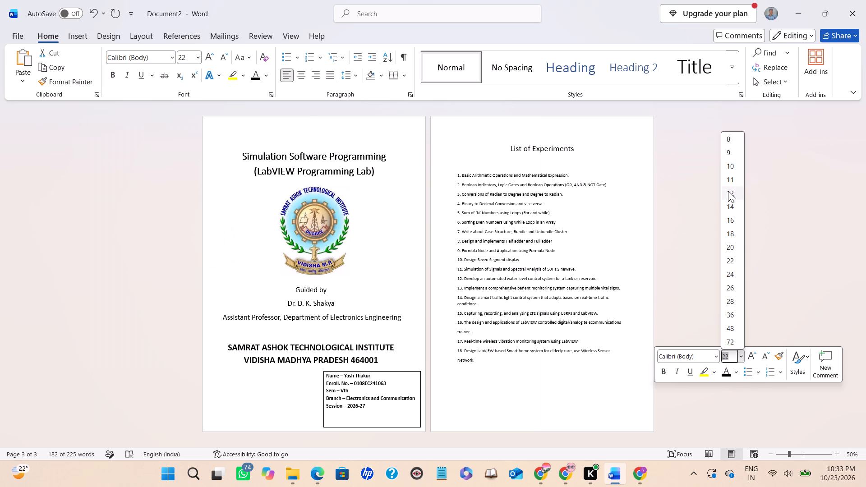
{"action": "left_click", "coordinate": [728, 191]}
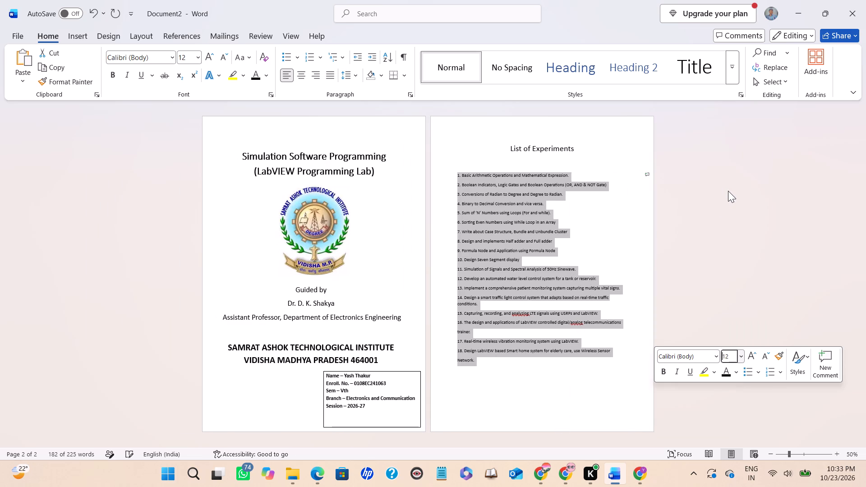
{"action": "left_click", "coordinate": [691, 217]}
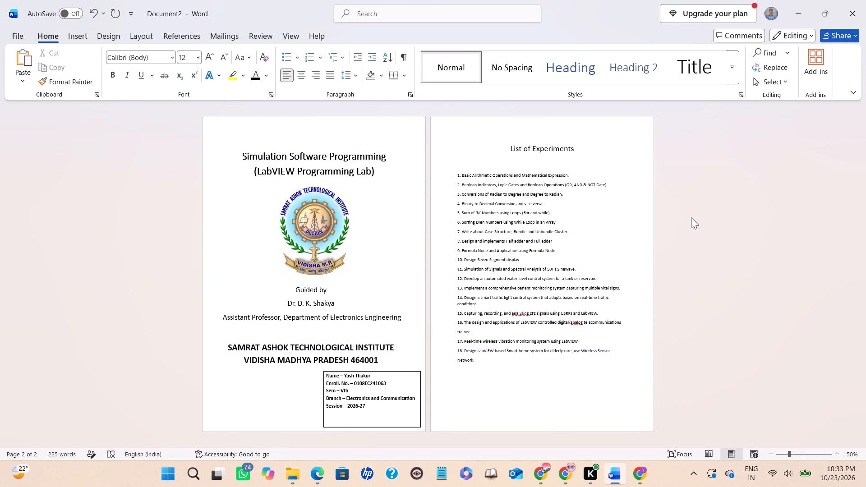
{"action": "left_click", "coordinate": [523, 372]}
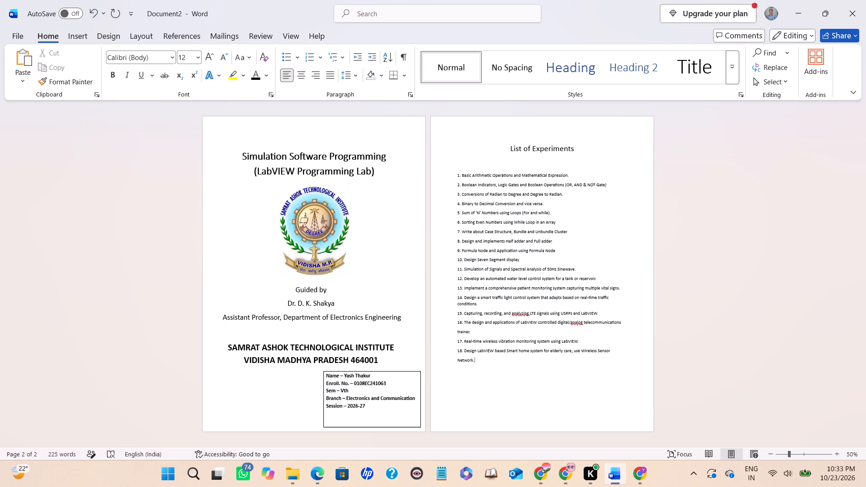
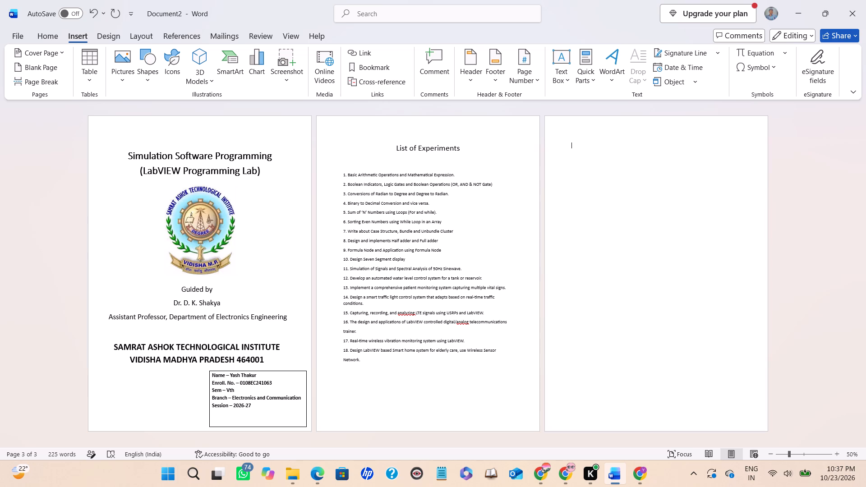
Copy list item 1, "Basic Arithmetic Operations and Mathematical Expression.", including its number, to the top of the blank third page.
{"action": "left_click_drag", "start_coordinate": [340, 174], "coordinate": [458, 171]}
{"action": "left_click_drag", "start_coordinate": [458, 171], "coordinate": [456, 174]}
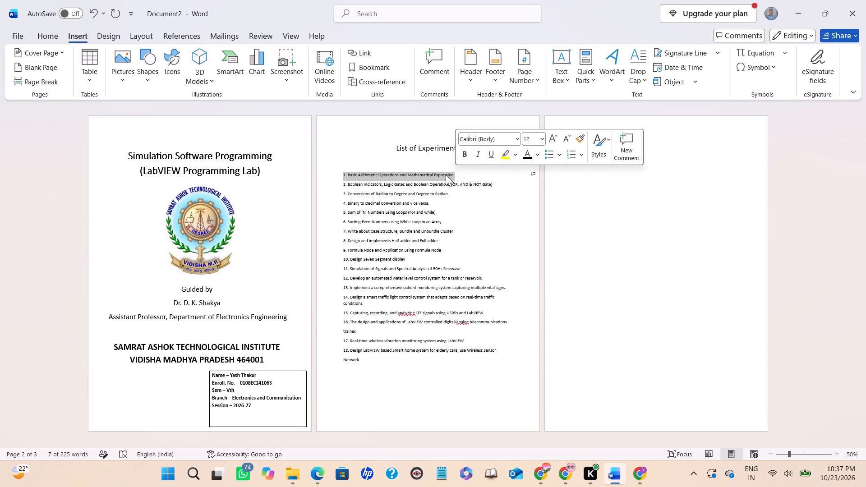
{"action": "right_click", "coordinate": [445, 175]}
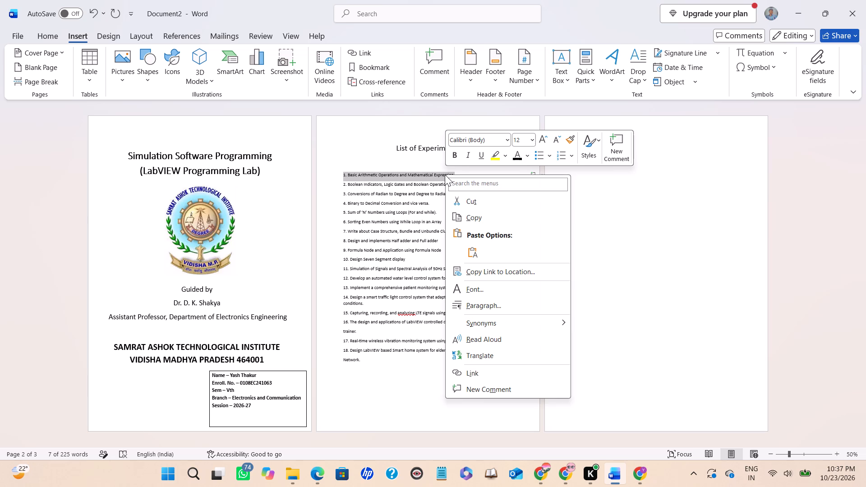
{"action": "left_click", "coordinate": [458, 214]}
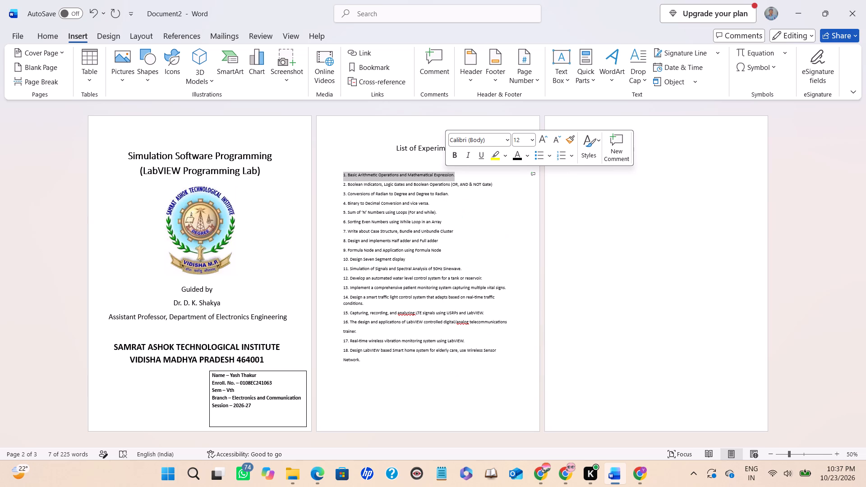
{"action": "left_click", "coordinate": [573, 143]}
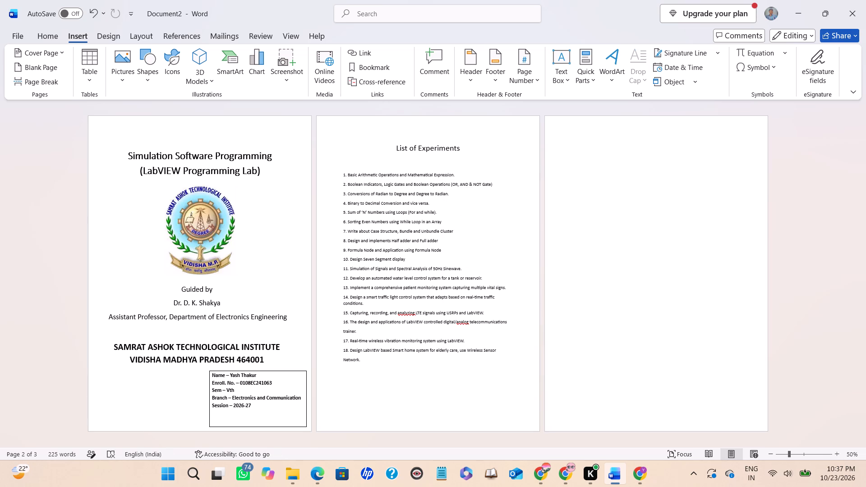
{"action": "key", "text": "ctrl+v"}
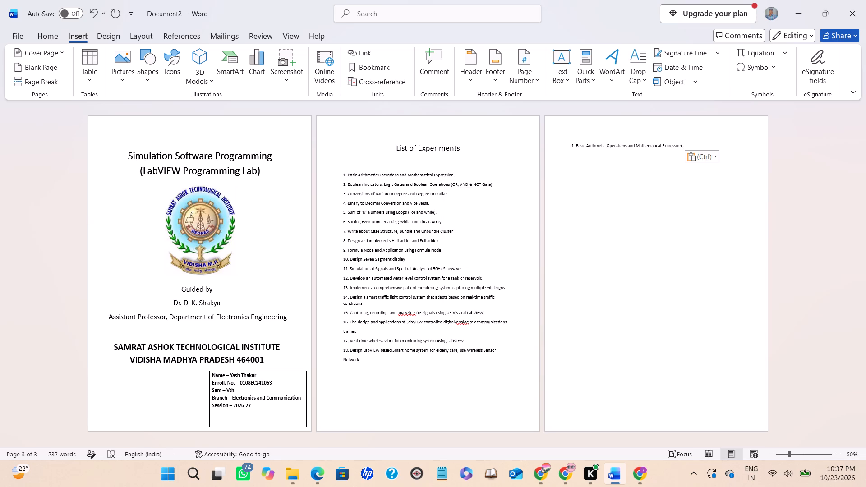
Set the font size of the pasted experiment 1 title on page 3 to 16.
{"action": "left_click_drag", "start_coordinate": [692, 145], "coordinate": [576, 147]}
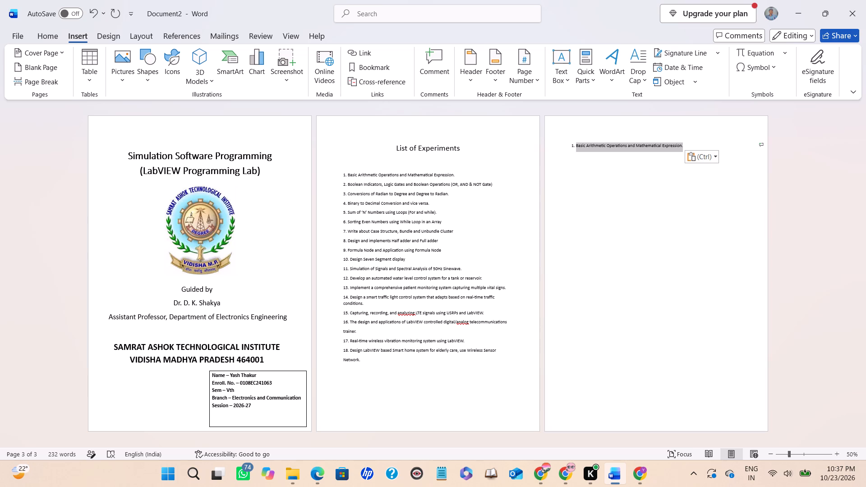
{"action": "left_click_drag", "start_coordinate": [576, 147], "coordinate": [569, 148]}
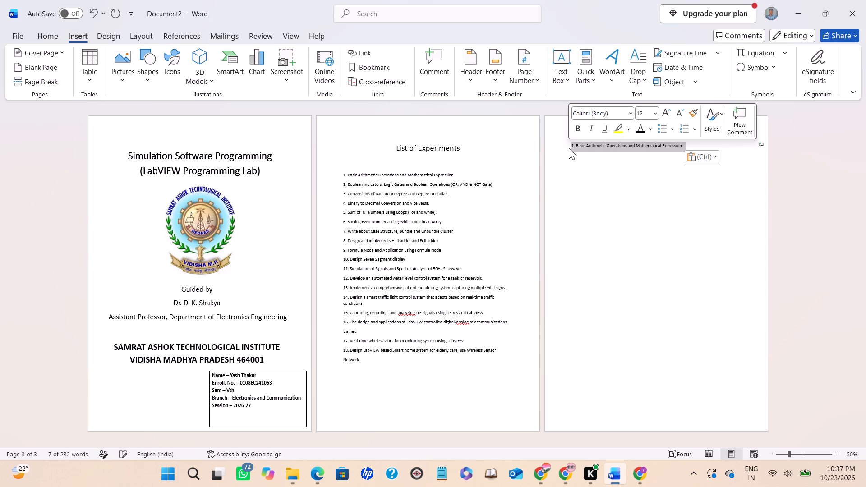
{"action": "left_click", "coordinate": [652, 112]}
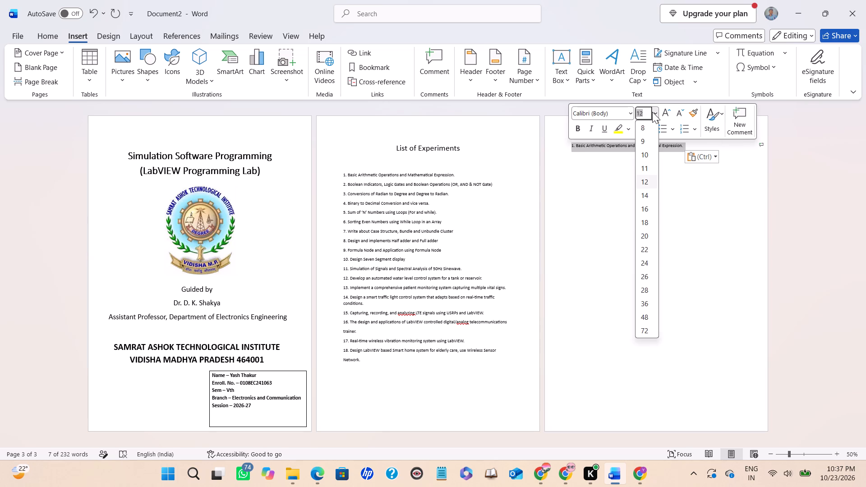
{"action": "left_click", "coordinate": [640, 211]}
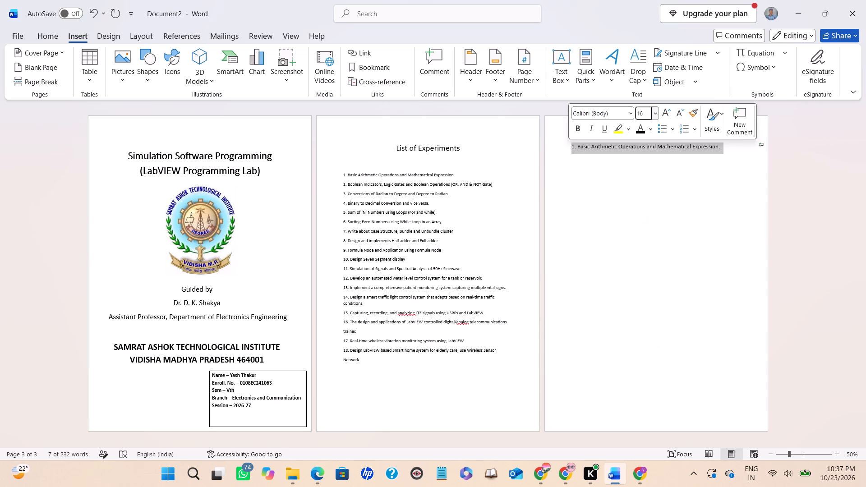
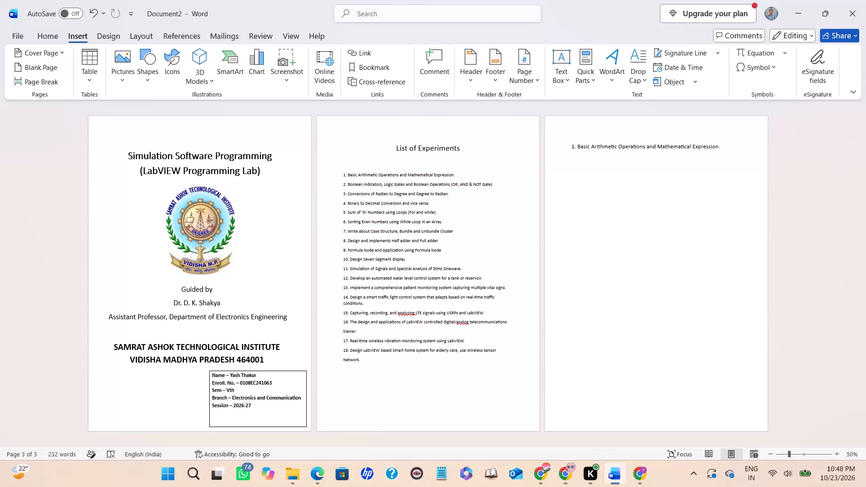
Add blank lines beneath the experiment 1 title on page 3.
{"action": "key", "text": "Return"}
{"action": "key", "text": "BackSpace"}
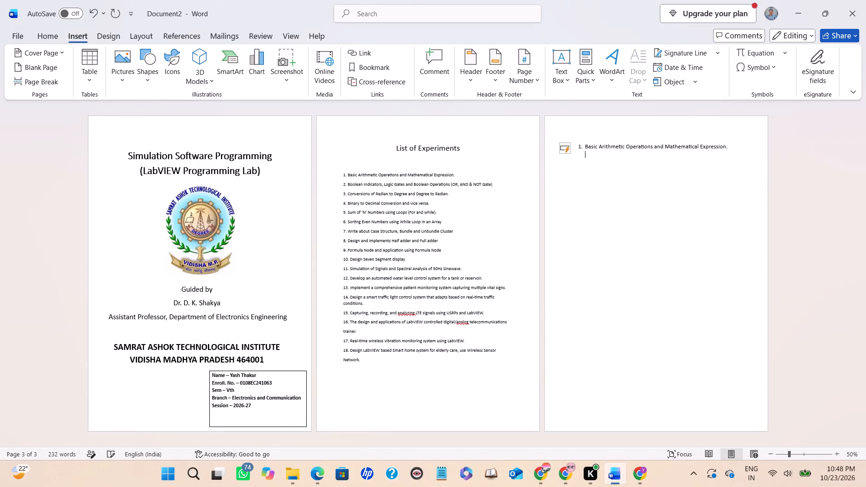
{"action": "left_click", "coordinate": [670, 180]}
{"action": "key", "text": "Return"}
{"action": "key", "text": "Return"}
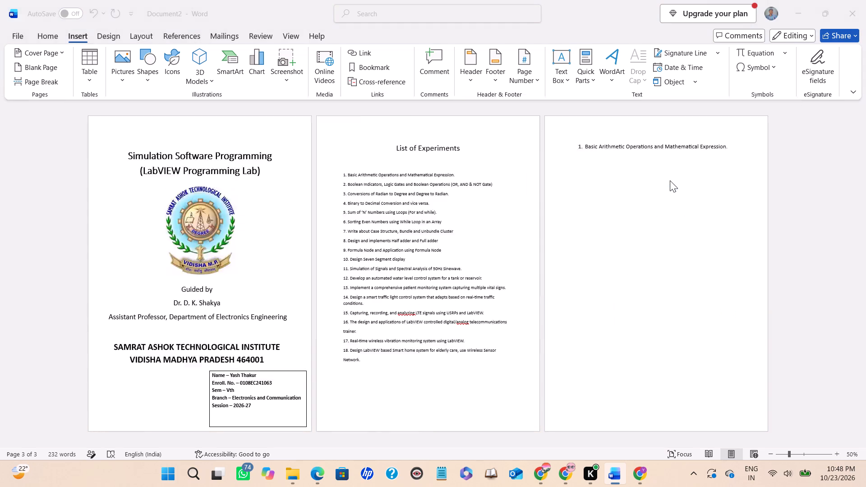
Switch to the sample lab manual PDF in Edge and examine how its Basic Arithmetic Operations experiment page is laid out.
{"action": "scroll", "coordinate": [476, 245], "scroll_direction": "down", "scroll_amount": 1}
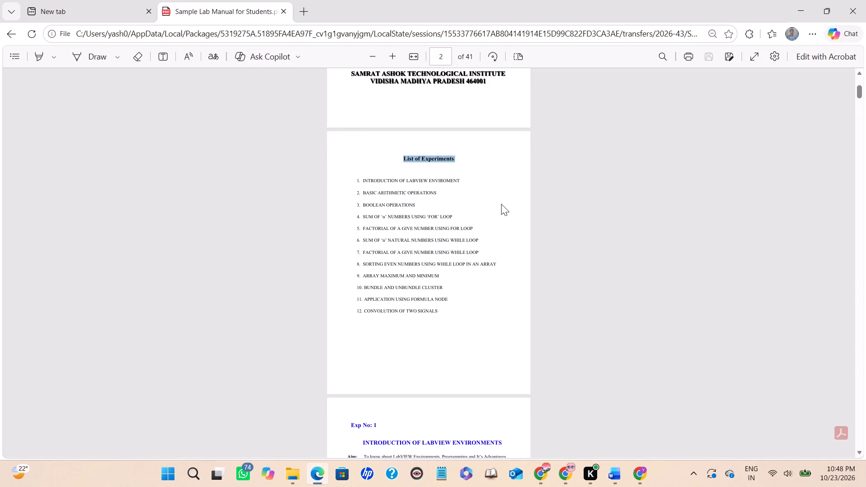
{"action": "left_click", "coordinate": [519, 168]}
{"action": "scroll", "coordinate": [519, 168], "scroll_direction": "down", "scroll_amount": 5}
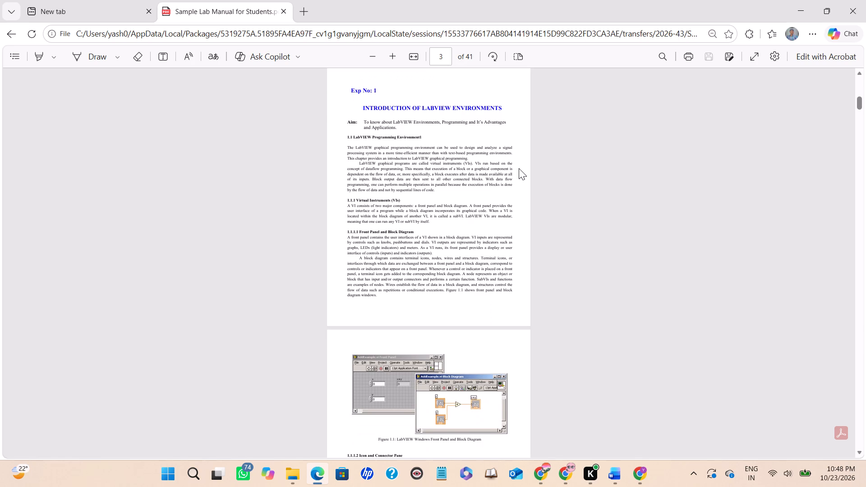
{"action": "scroll", "coordinate": [519, 168], "scroll_direction": "down", "scroll_amount": 2}
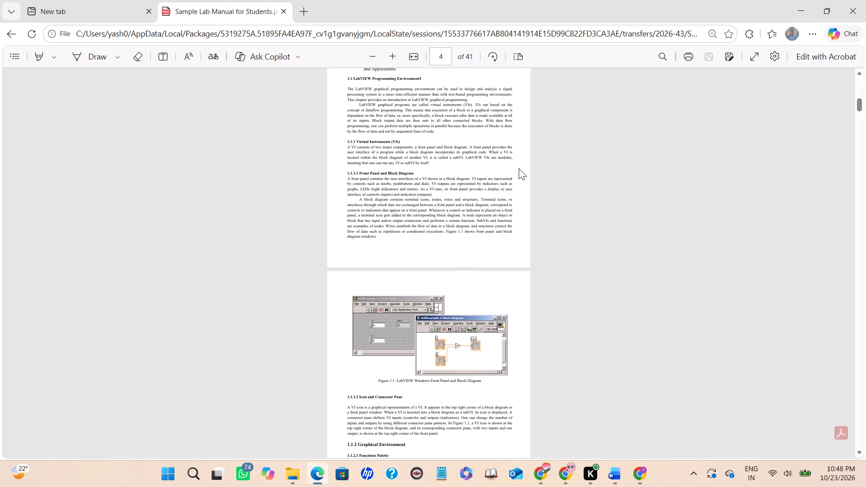
{"action": "scroll", "coordinate": [519, 168], "scroll_direction": "down", "scroll_amount": 7}
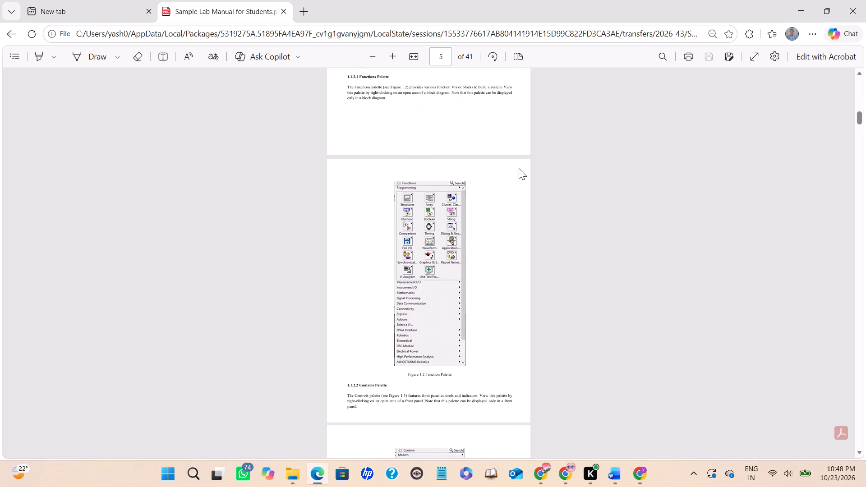
{"action": "scroll", "coordinate": [519, 168], "scroll_direction": "down", "scroll_amount": 5}
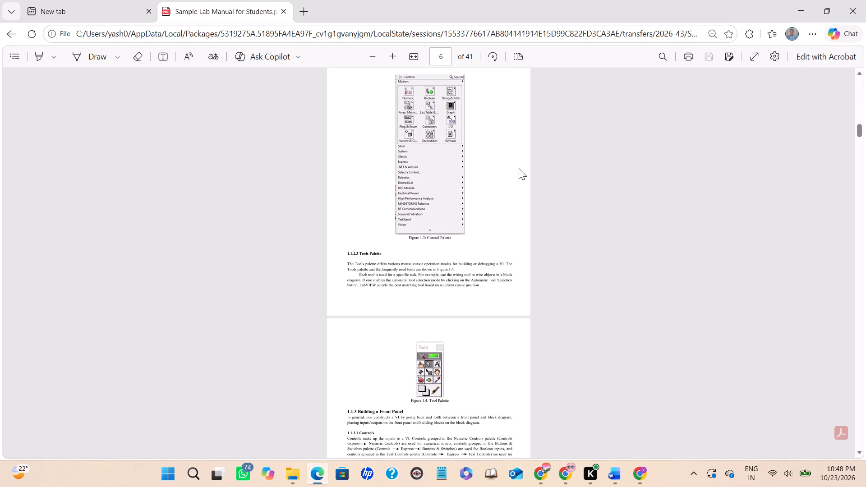
{"action": "scroll", "coordinate": [519, 168], "scroll_direction": "down", "scroll_amount": 5}
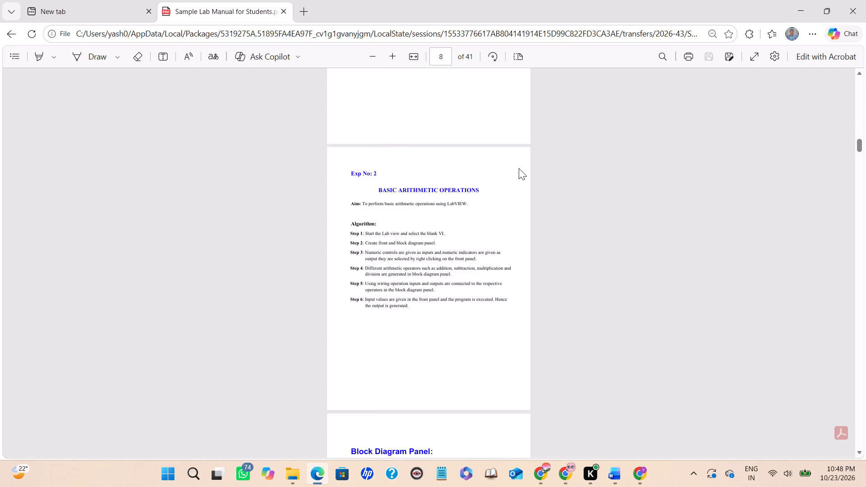
{"action": "scroll", "coordinate": [519, 168], "scroll_direction": "down", "scroll_amount": 1}
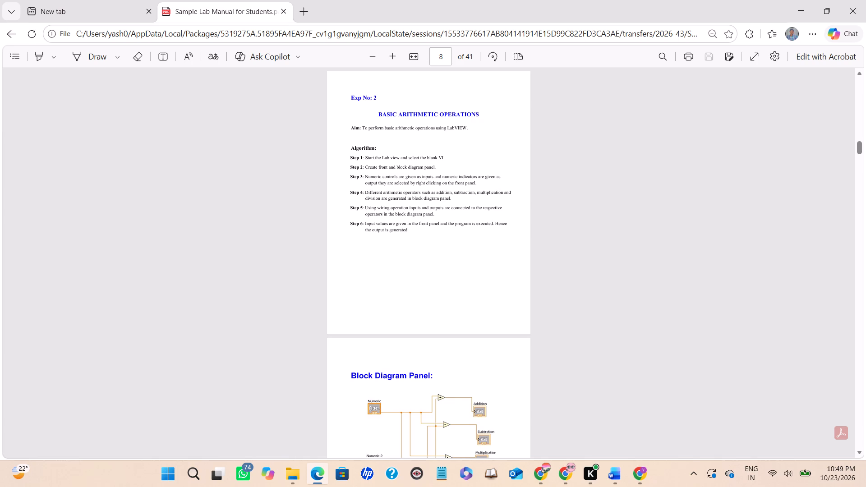
{"action": "left_click_drag", "start_coordinate": [481, 114], "coordinate": [361, 114]}
{"action": "left_click", "coordinate": [345, 115]}
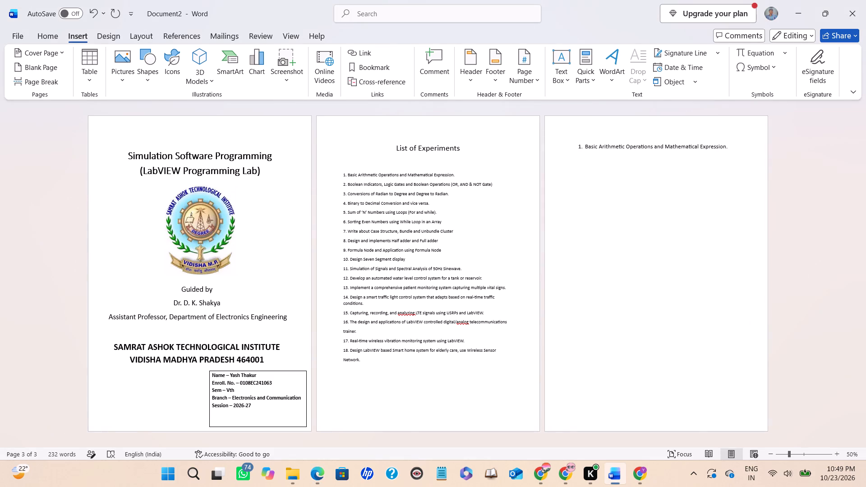
Back in the Word document, replace the list number before the page 3 experiment title with "AIM-".
{"action": "left_click", "coordinate": [581, 147]}
{"action": "key", "text": "shift+a"}
{"action": "type", "text": "IM"}
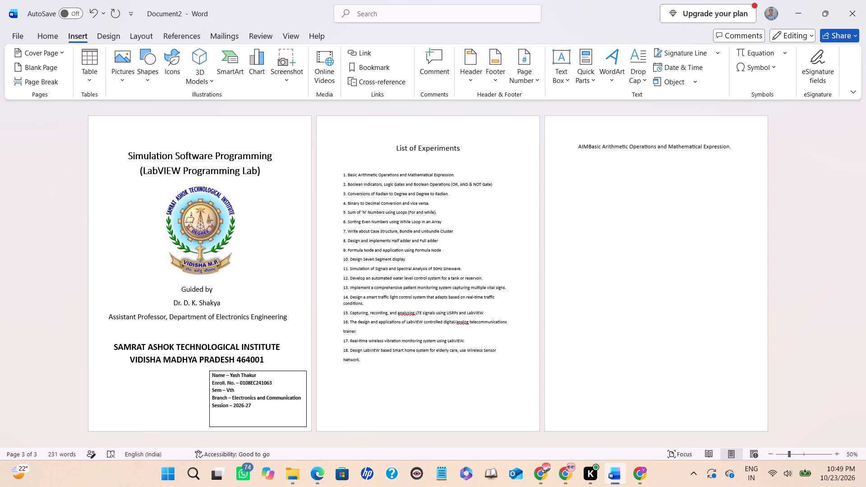
{"action": "key", "text": "minus"}
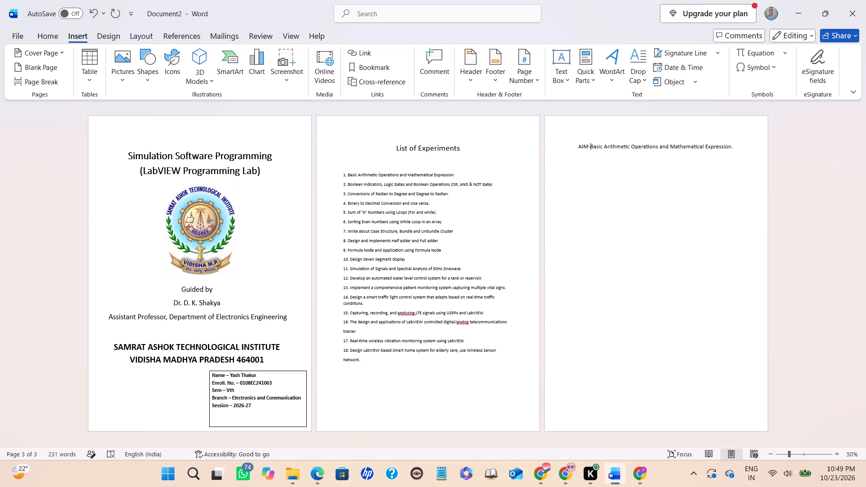
Make the word "AIM" at the start of the page 3 line bold.
{"action": "left_click_drag", "start_coordinate": [587, 148], "coordinate": [581, 148]}
{"action": "left_click_drag", "start_coordinate": [581, 148], "coordinate": [576, 148]}
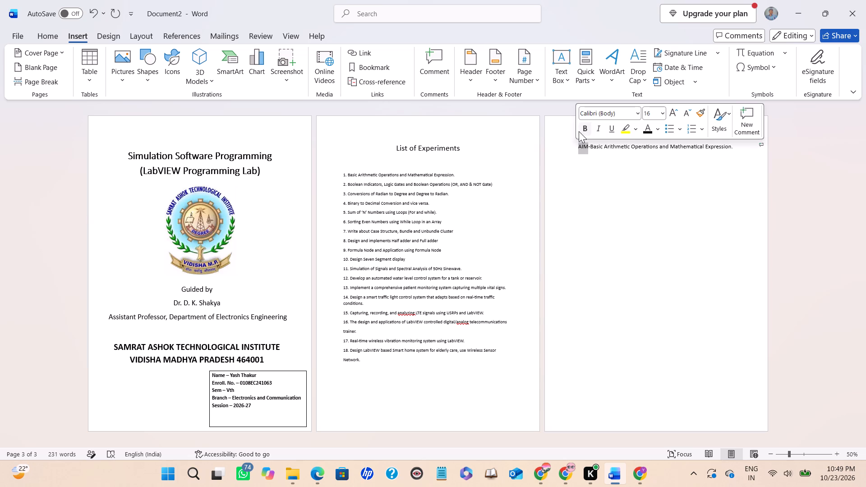
{"action": "left_click", "coordinate": [579, 131]}
{"action": "left_click", "coordinate": [573, 170]}
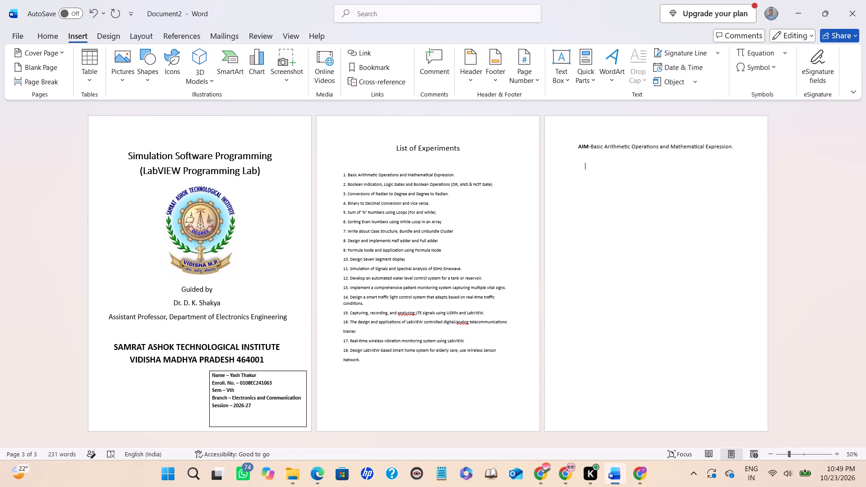
Insert "To perform " between "AIM-" and "Basic Arithmetic Operations" on page 3.
{"action": "left_click", "coordinate": [590, 147]}
{"action": "type", "text": "to"}
{"action": "key", "text": "BackSpace"}
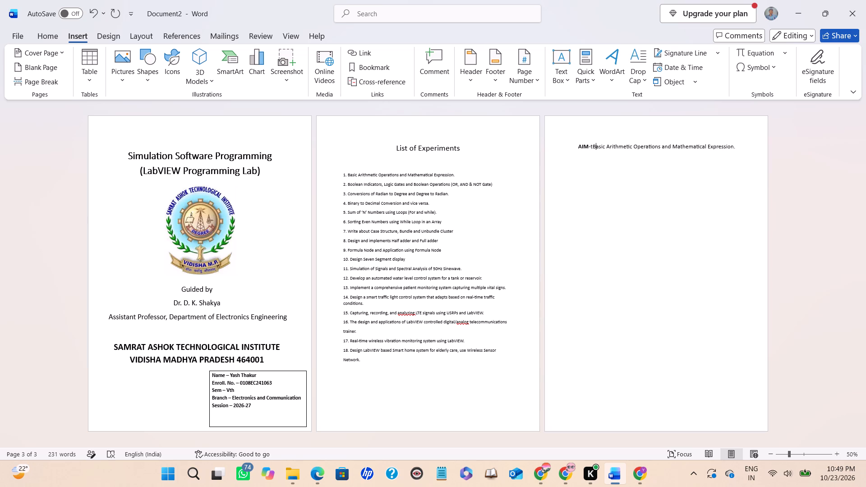
{"action": "key", "text": "BackSpace"}
{"action": "type", "text": "To p"}
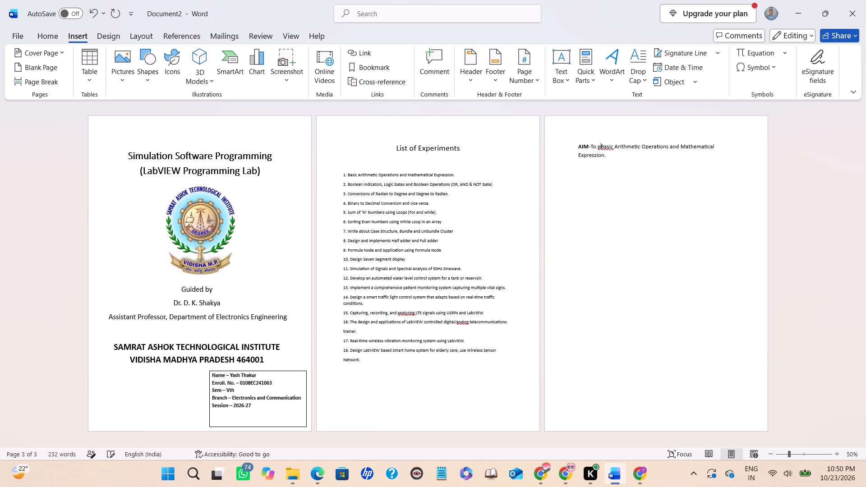
{"action": "type", "text": "erform"}
{"action": "key", "text": "space"}
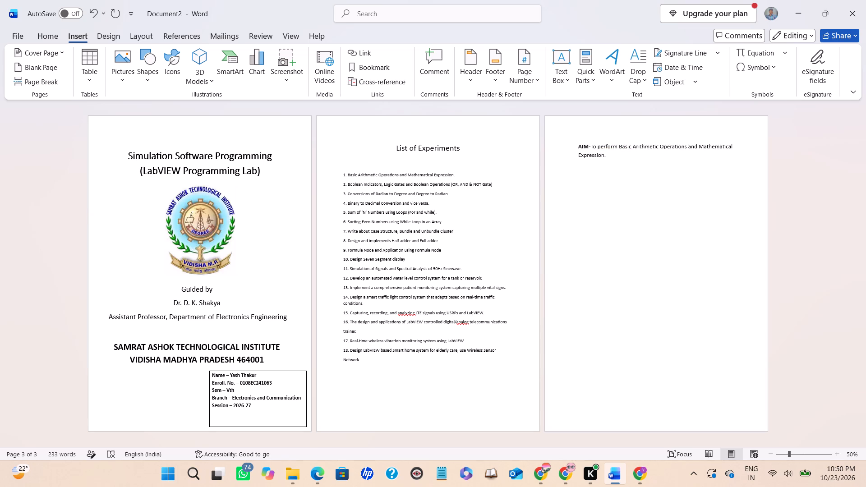
{"action": "left_click", "coordinate": [611, 156]}
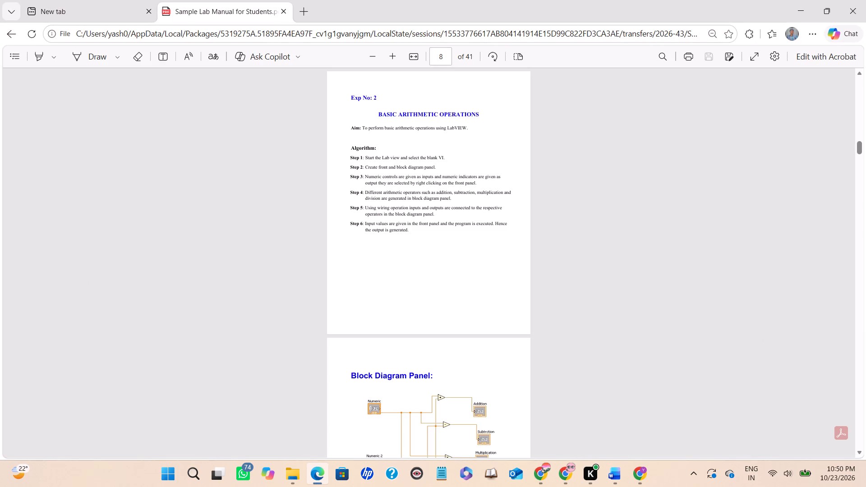
Copy the "Exp No: 2" heading from the sample PDF in Edge onto its own line above the AIM line in Word.
{"action": "left_click_drag", "start_coordinate": [375, 94], "coordinate": [333, 106]}
{"action": "left_click_drag", "start_coordinate": [333, 106], "coordinate": [332, 106]}
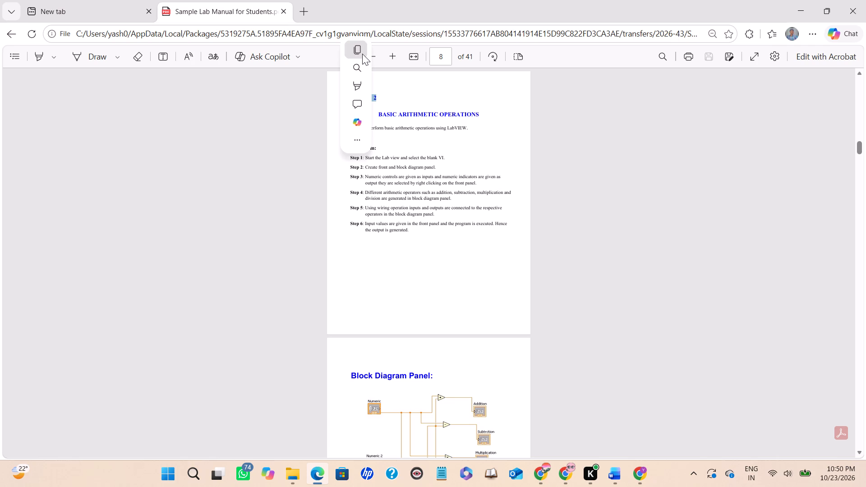
{"action": "left_click", "coordinate": [362, 54]}
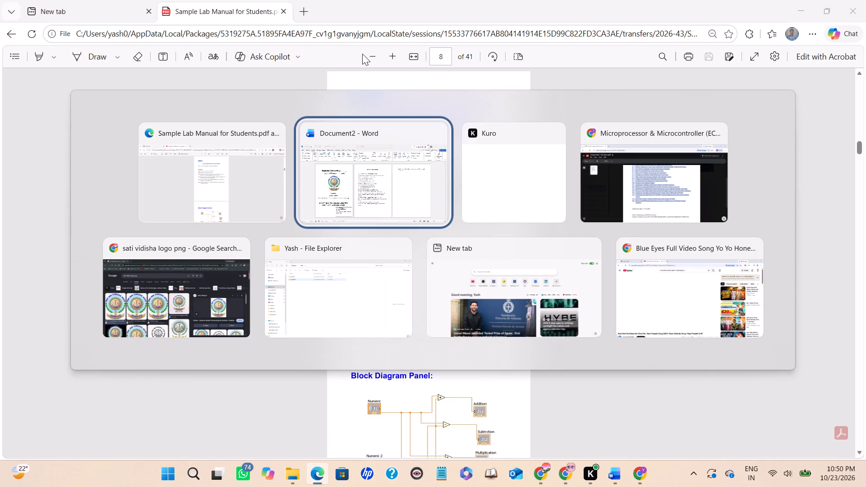
{"action": "left_click", "coordinate": [593, 129]}
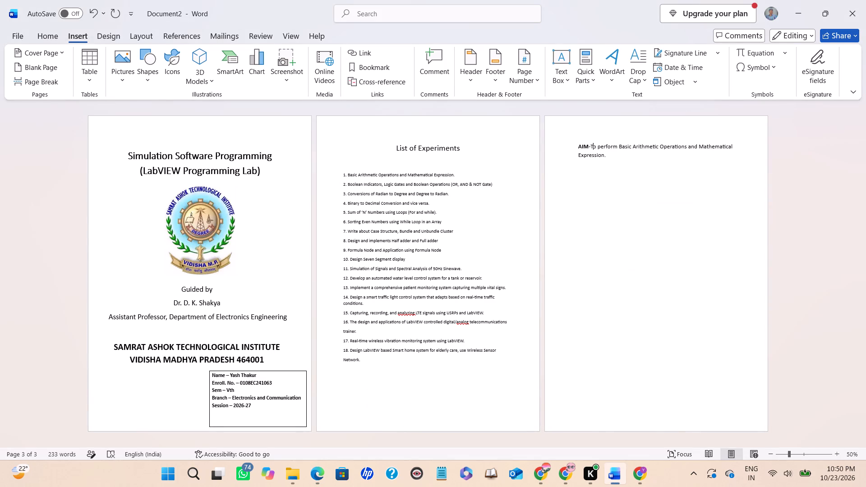
{"action": "left_click", "coordinate": [569, 135]}
{"action": "key", "text": "ctrl+v"}
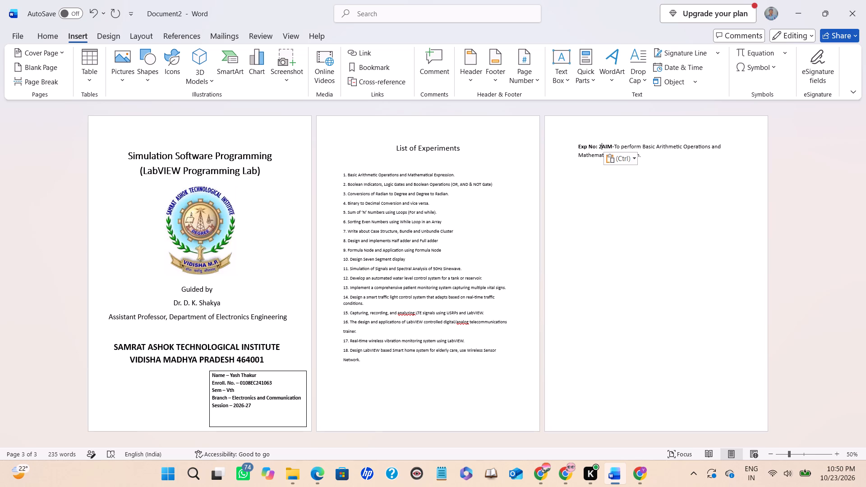
{"action": "left_click_drag", "start_coordinate": [601, 144], "coordinate": [593, 143]}
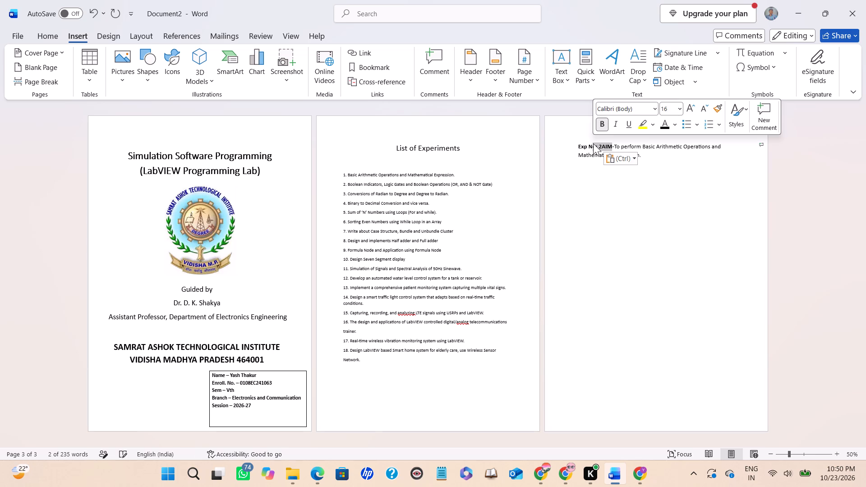
{"action": "left_click", "coordinate": [603, 148]}
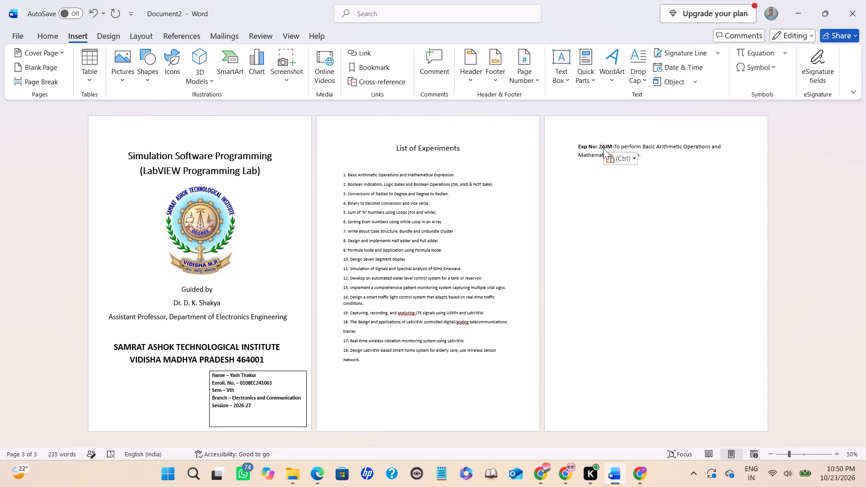
{"action": "key", "text": "space"}
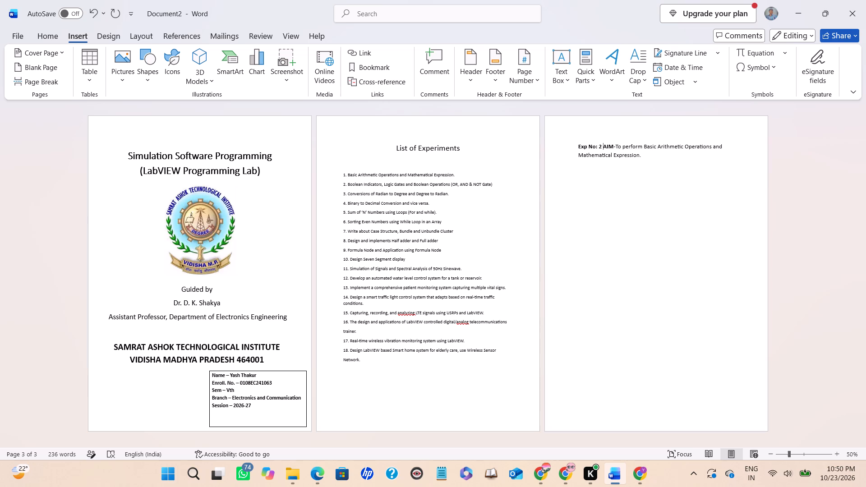
{"action": "key", "text": "Return"}
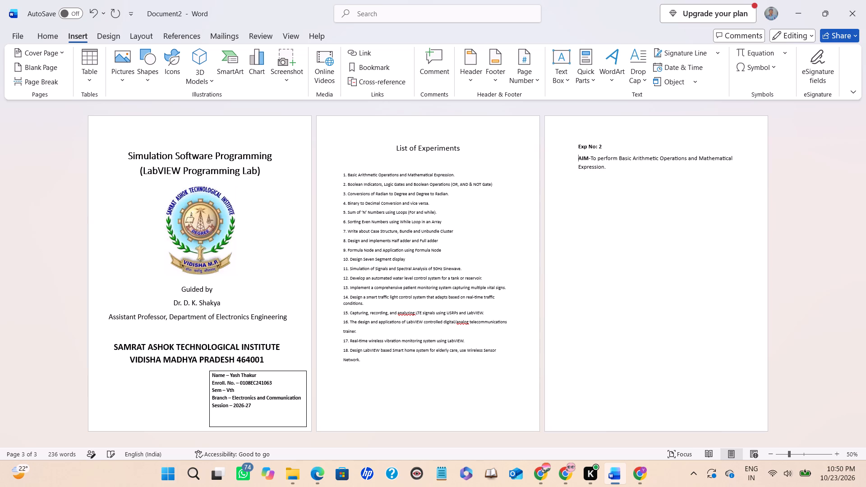
Centre the "Exp No: 2" heading on page 3.
{"action": "left_click_drag", "start_coordinate": [603, 147], "coordinate": [564, 145]}
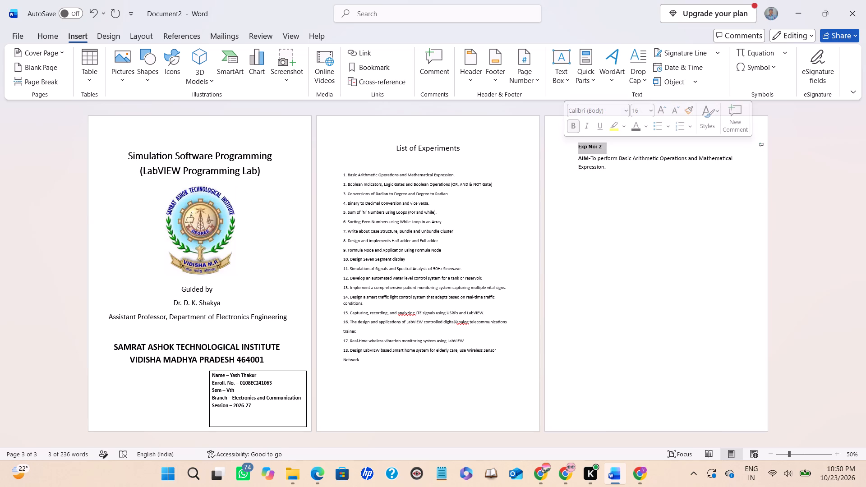
{"action": "left_click", "coordinate": [52, 35]}
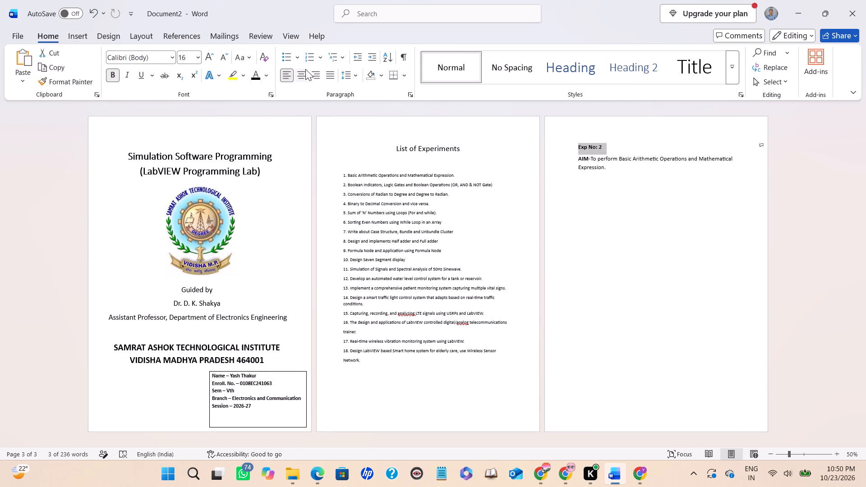
{"action": "left_click", "coordinate": [296, 71]}
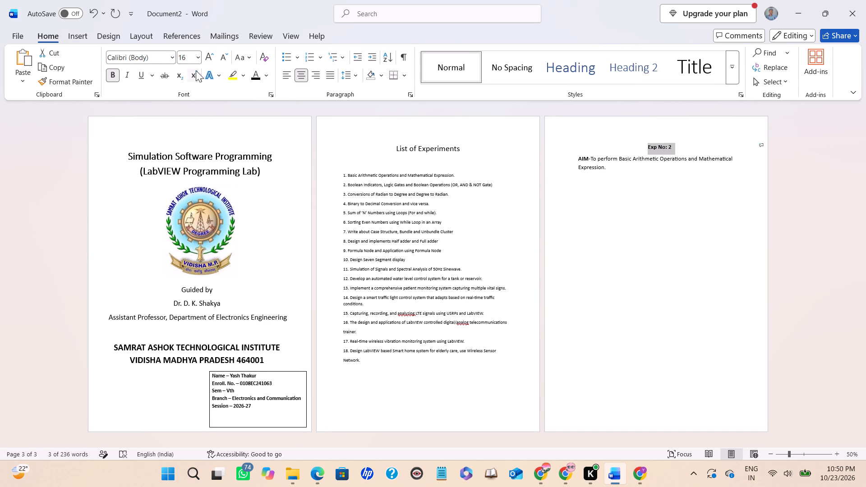
Colour the "Exp No: 2" heading on page 3 blue and set its font size to 22.
{"action": "left_click", "coordinate": [263, 79]}
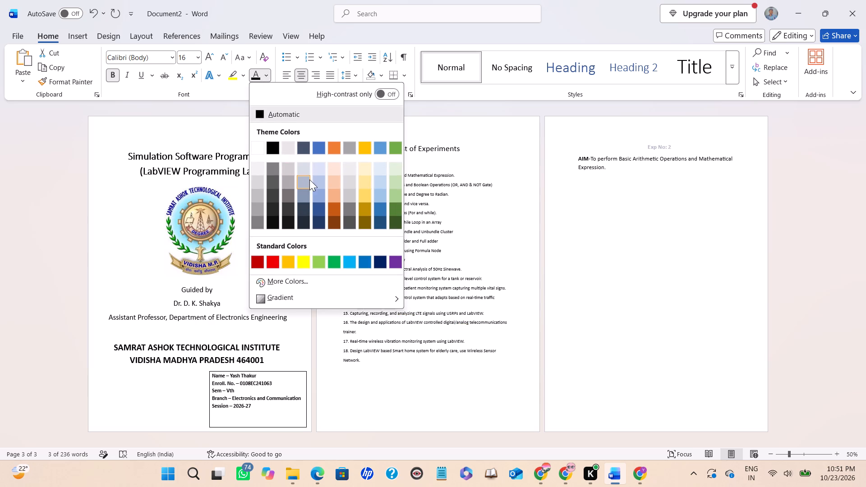
{"action": "left_click", "coordinate": [385, 148]}
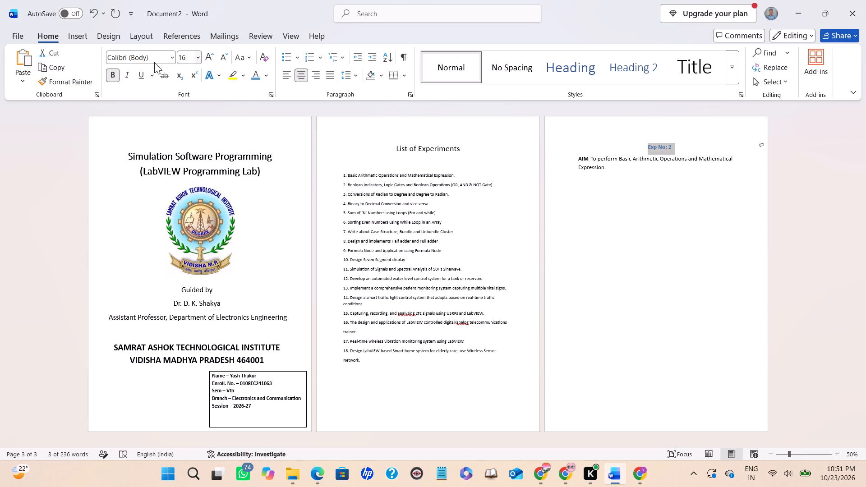
{"action": "left_click", "coordinate": [199, 62]}
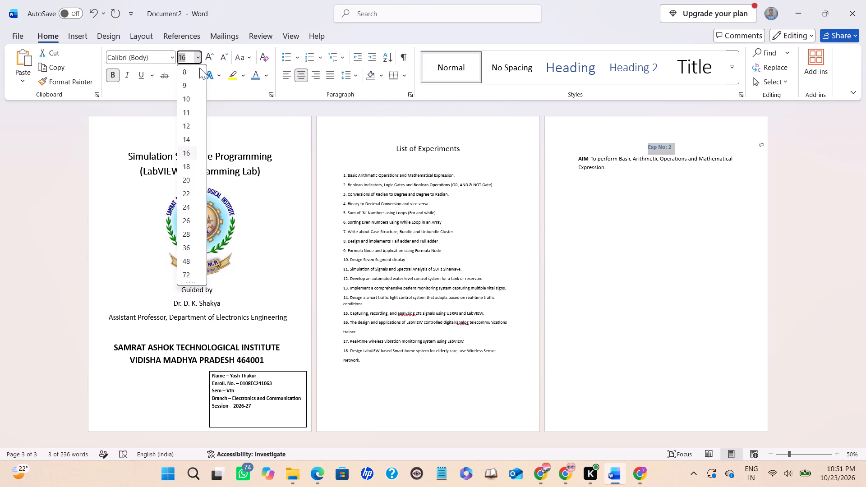
{"action": "left_click", "coordinate": [187, 199]}
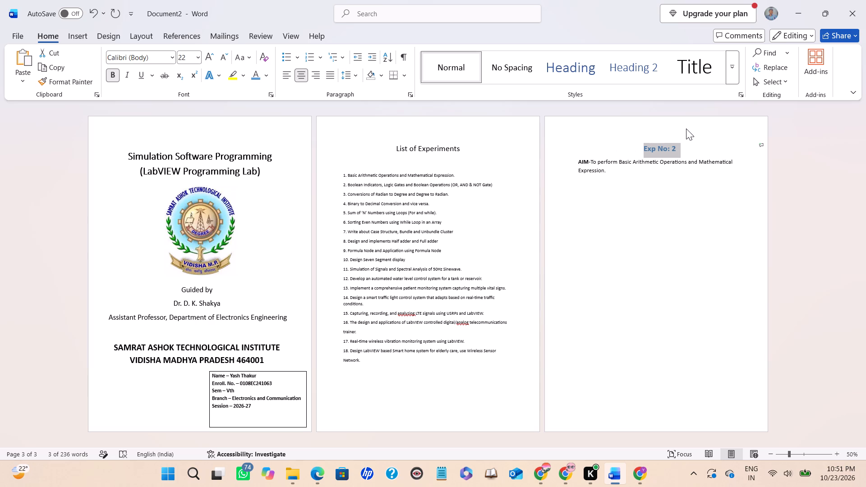
{"action": "left_click", "coordinate": [688, 141]}
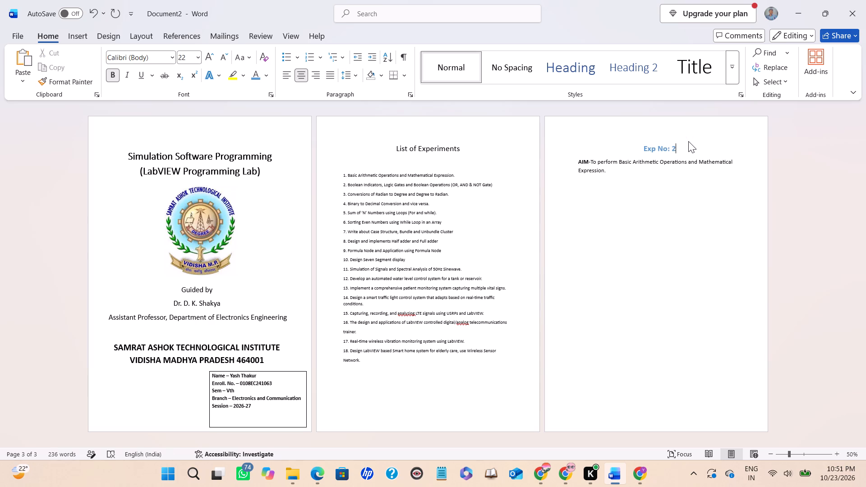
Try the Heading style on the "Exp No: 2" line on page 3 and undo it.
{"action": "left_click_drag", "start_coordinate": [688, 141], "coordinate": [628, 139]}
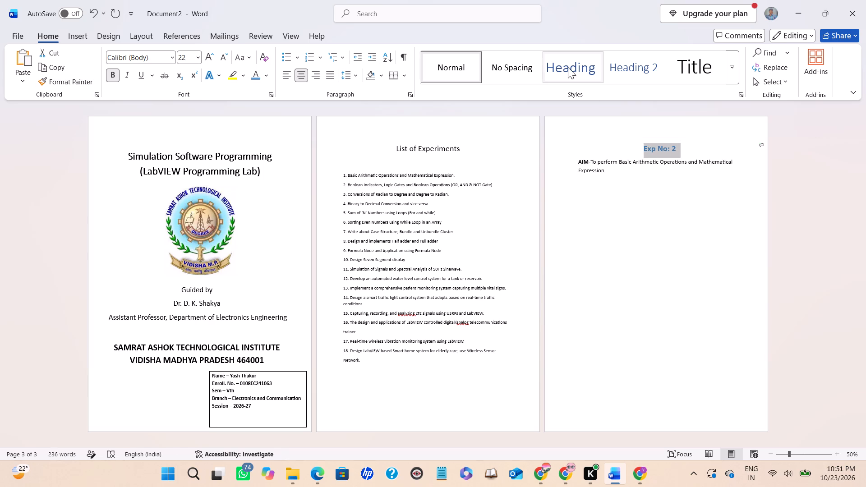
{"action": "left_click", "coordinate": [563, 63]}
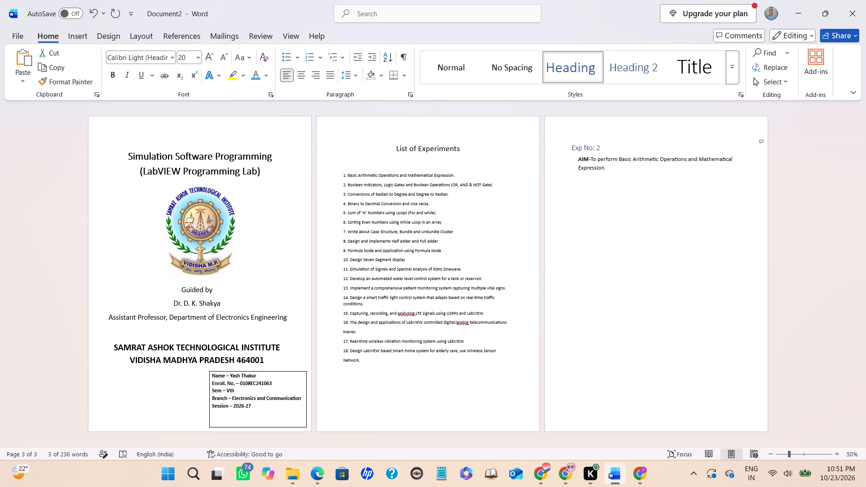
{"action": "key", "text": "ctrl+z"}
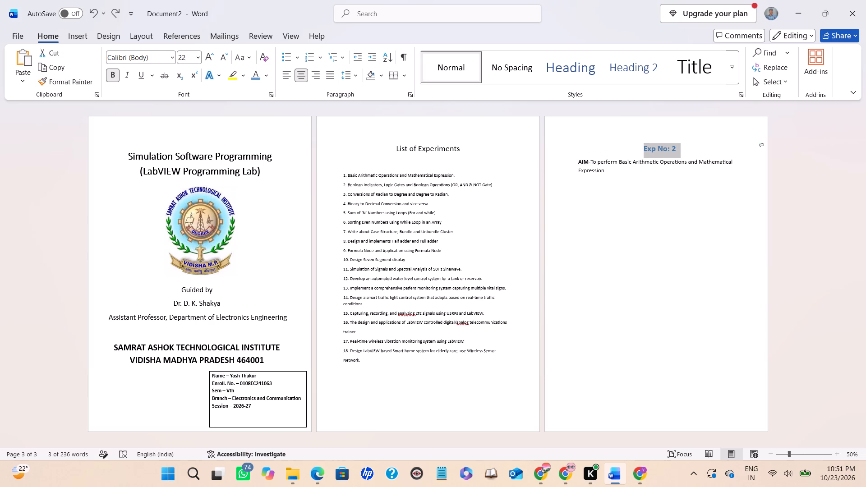
Switch to the sample PDF in Edge and examine the algorithm, block diagram and front panel pages of experiment 2.
{"action": "left_click", "coordinate": [629, 247]}
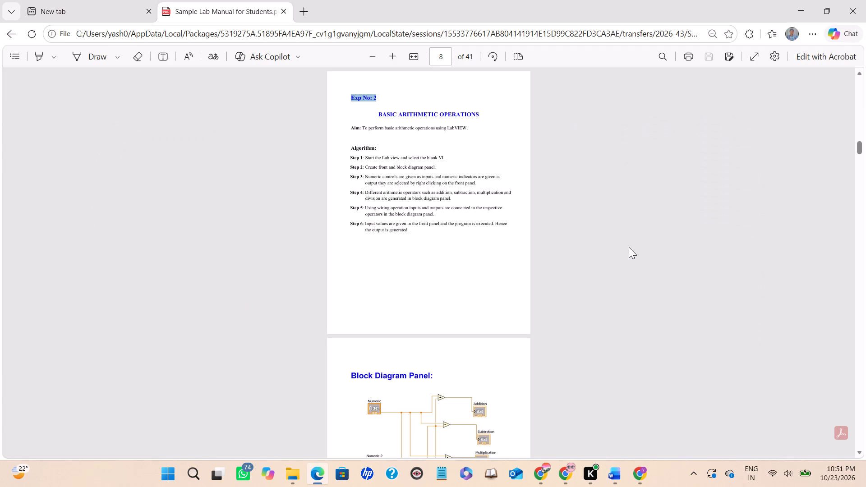
{"action": "left_click", "coordinate": [424, 213]}
{"action": "scroll", "coordinate": [424, 213], "scroll_direction": "down", "scroll_amount": 8}
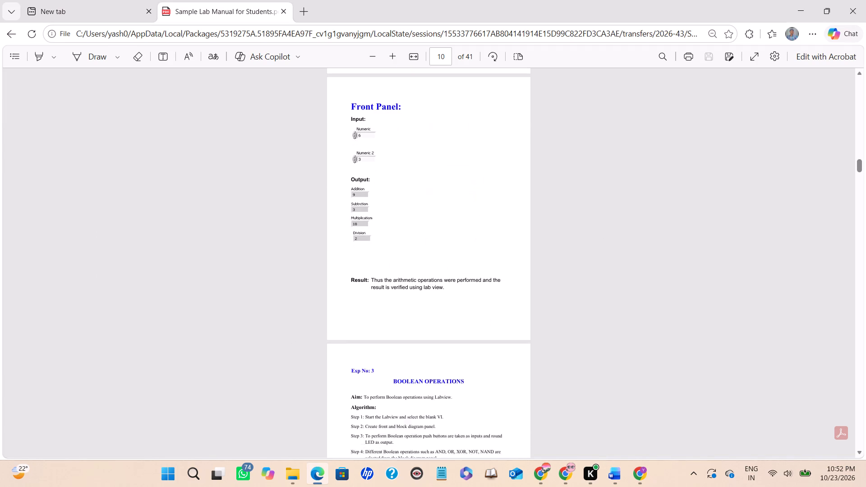
{"action": "scroll", "coordinate": [424, 213], "scroll_direction": "up", "scroll_amount": 2}
{"action": "scroll", "coordinate": [424, 213], "scroll_direction": "down", "scroll_amount": 9}
{"action": "scroll", "coordinate": [424, 213], "scroll_direction": "up", "scroll_amount": 1}
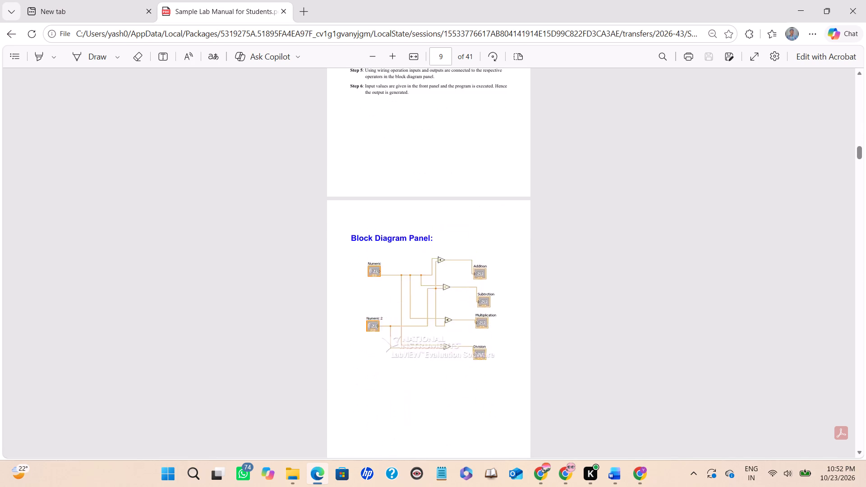
{"action": "scroll", "coordinate": [424, 213], "scroll_direction": "up", "scroll_amount": 3}
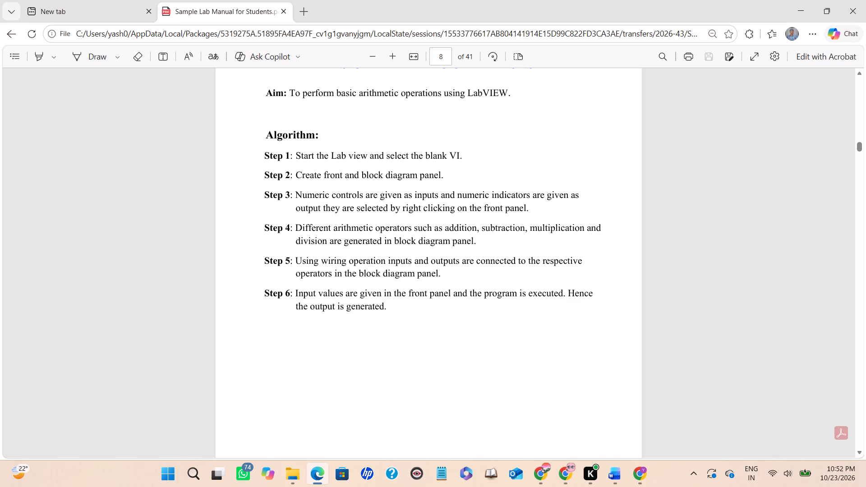
Copy the Algorithm section with Steps 1 to 6 from page 8 of the sample PDF to below the AIM text in Word.
{"action": "scroll", "coordinate": [402, 254], "scroll_direction": "down", "scroll_amount": 1}
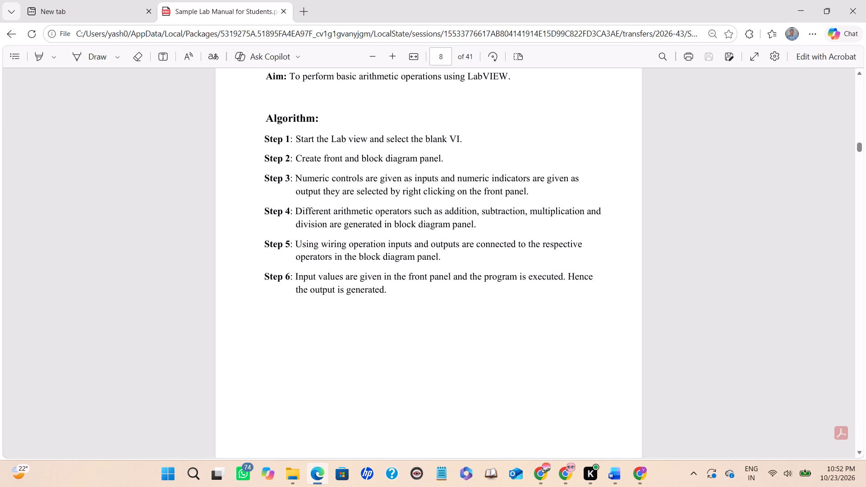
{"action": "scroll", "coordinate": [402, 254], "scroll_direction": "down", "scroll_amount": 1}
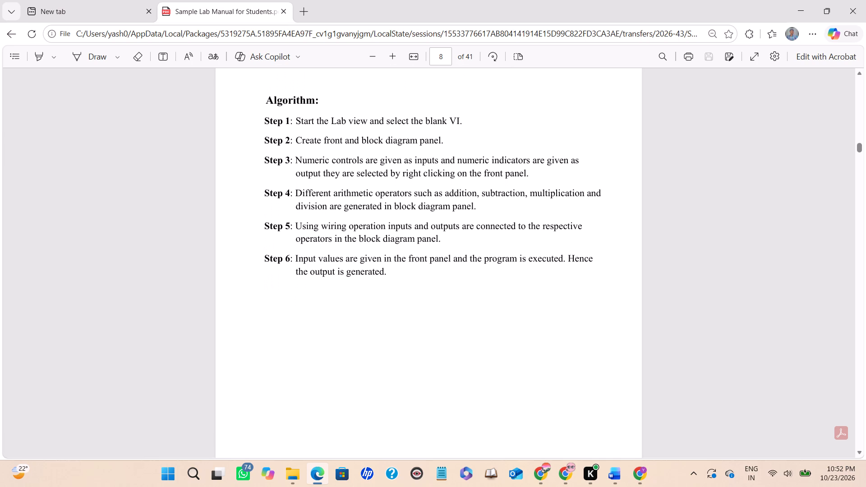
{"action": "scroll", "coordinate": [402, 254], "scroll_direction": "down", "scroll_amount": 2}
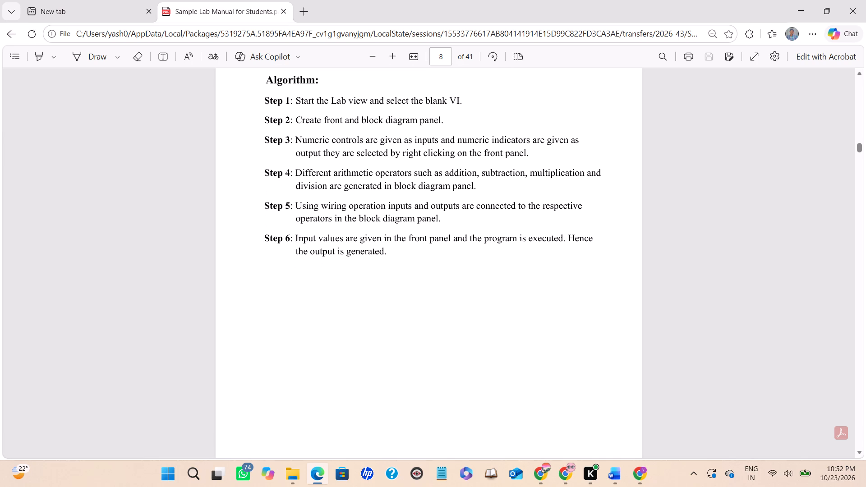
{"action": "scroll", "coordinate": [402, 254], "scroll_direction": "down", "scroll_amount": 1}
{"action": "scroll", "coordinate": [402, 254], "scroll_direction": "up", "scroll_amount": 2}
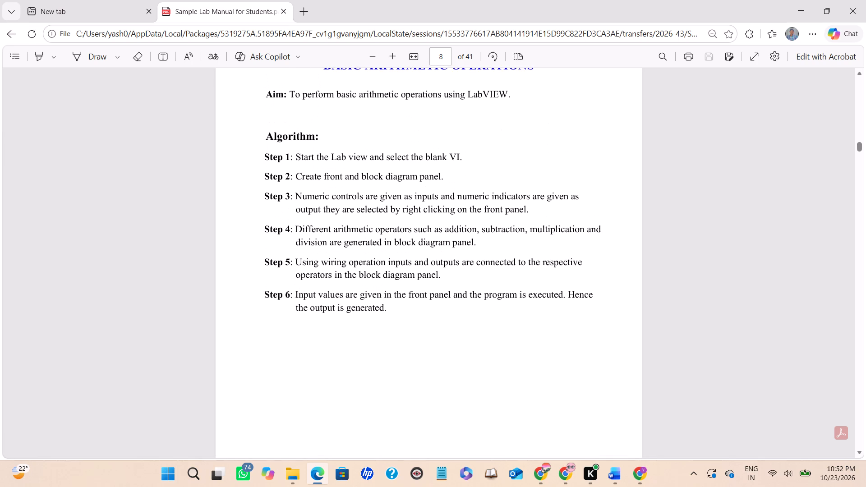
{"action": "scroll", "coordinate": [402, 254], "scroll_direction": "up", "scroll_amount": 1}
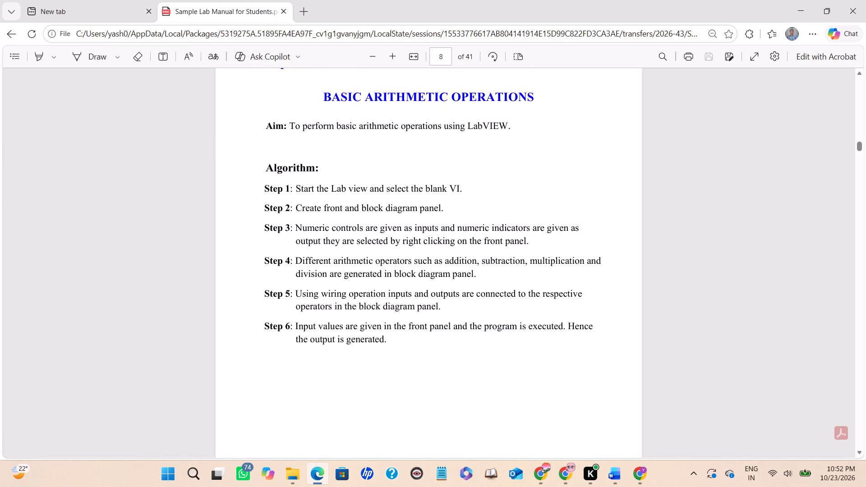
{"action": "left_click_drag", "start_coordinate": [265, 171], "coordinate": [388, 368]}
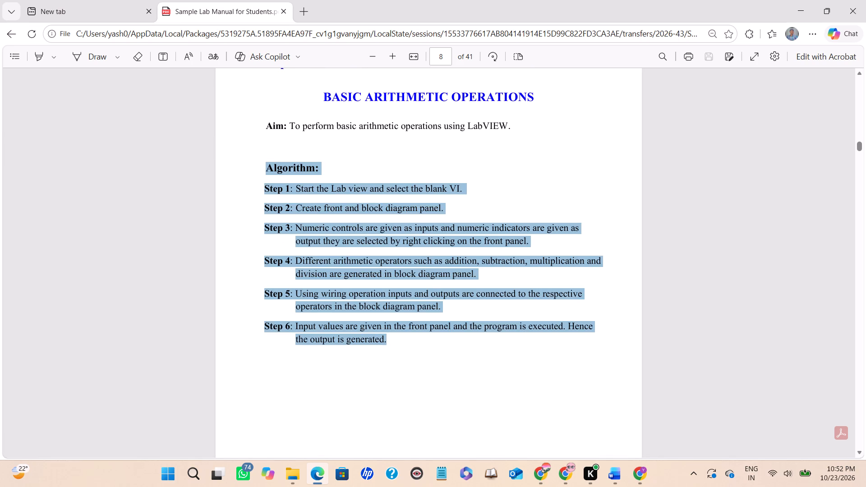
{"action": "left_click_drag", "start_coordinate": [388, 368], "coordinate": [396, 377]}
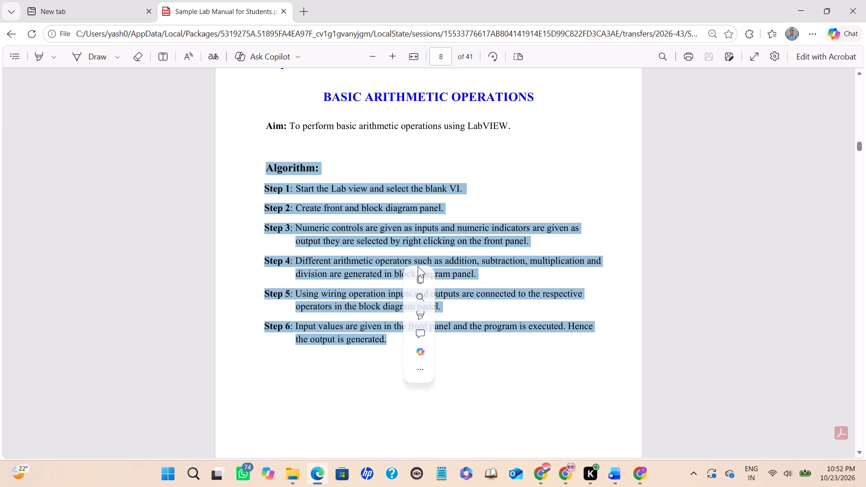
{"action": "left_click", "coordinate": [414, 279]}
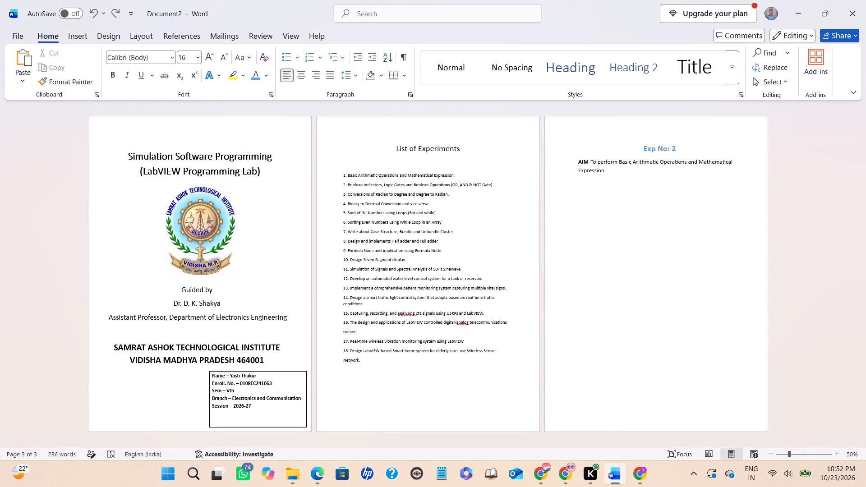
{"action": "key", "text": "ctrl+v"}
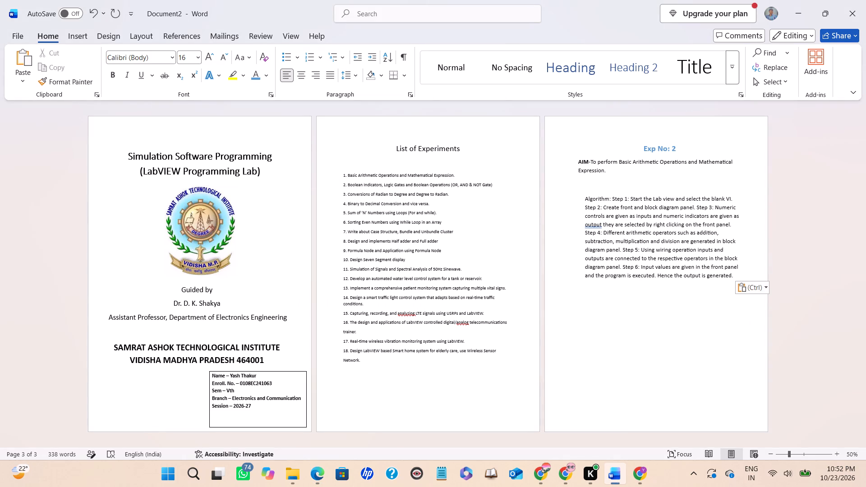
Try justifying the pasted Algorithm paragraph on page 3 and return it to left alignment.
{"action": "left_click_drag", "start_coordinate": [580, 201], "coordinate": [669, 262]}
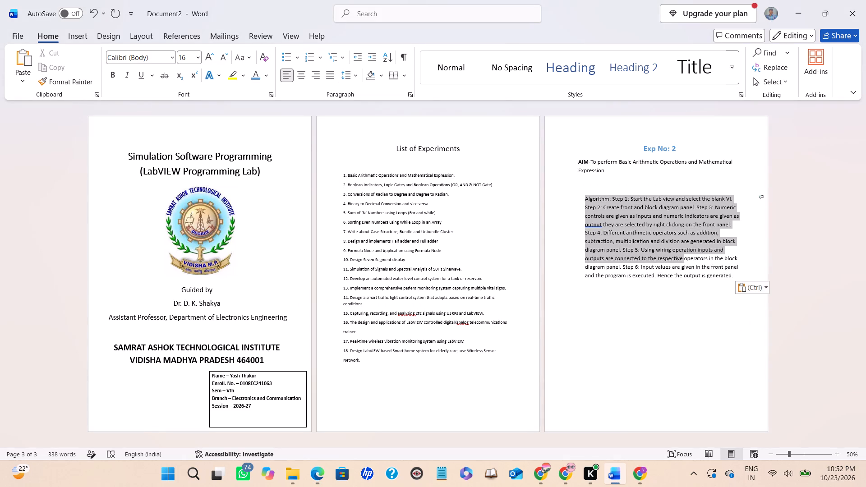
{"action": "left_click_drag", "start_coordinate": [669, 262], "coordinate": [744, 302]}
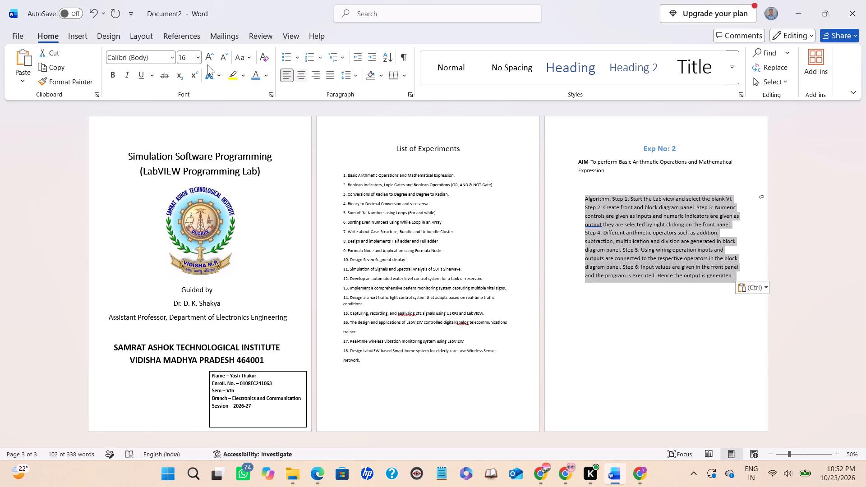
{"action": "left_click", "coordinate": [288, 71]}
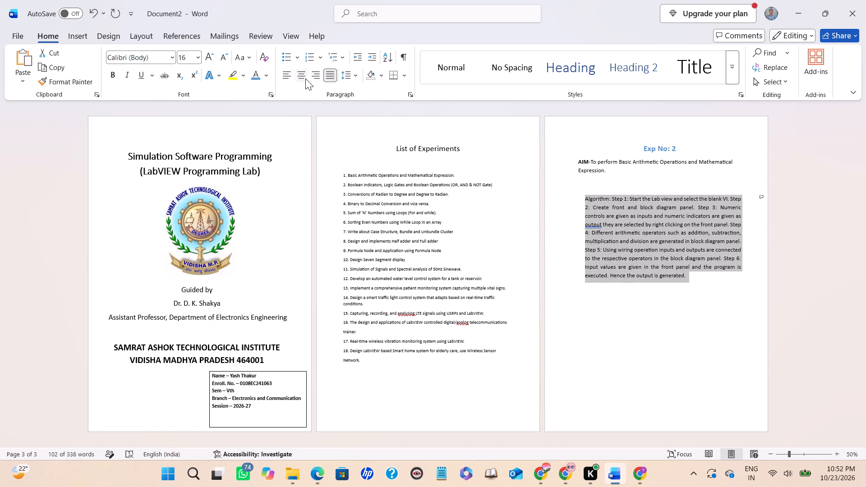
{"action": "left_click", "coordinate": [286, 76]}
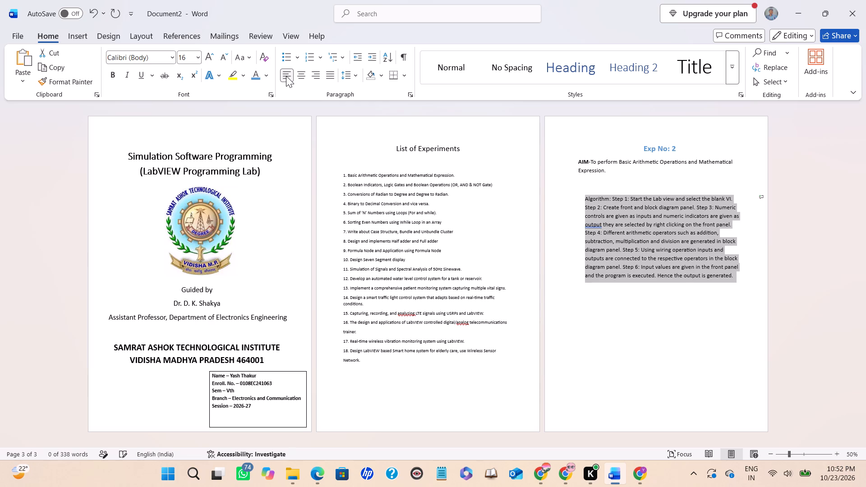
Break the line after "Algorithm:" so that Step 1 starts on its own line.
{"action": "left_click", "coordinate": [609, 196]}
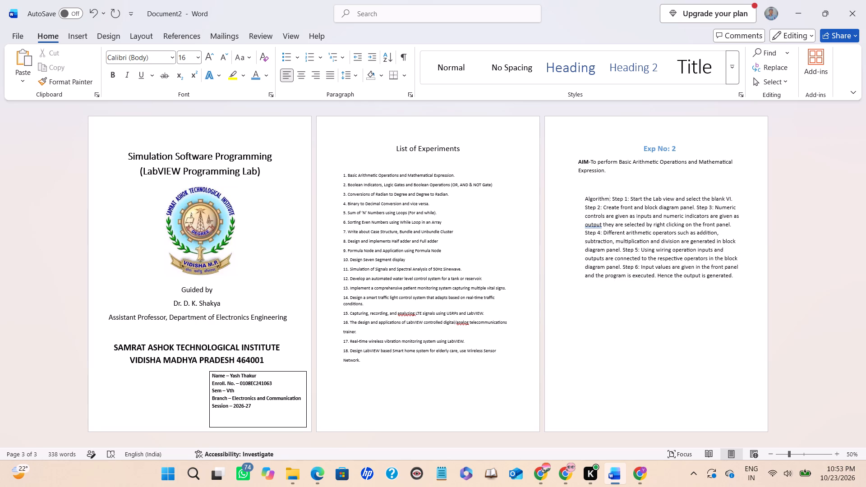
{"action": "key", "text": "Right"}
{"action": "key", "text": "Right"}
{"action": "key", "text": "Return"}
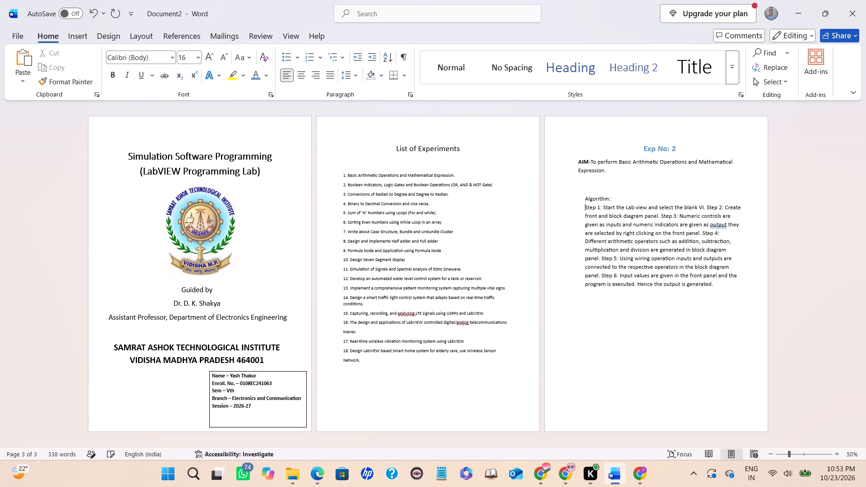
Insert a line break before "Step 2" so that it starts on its own line.
{"action": "key", "text": "Down"}
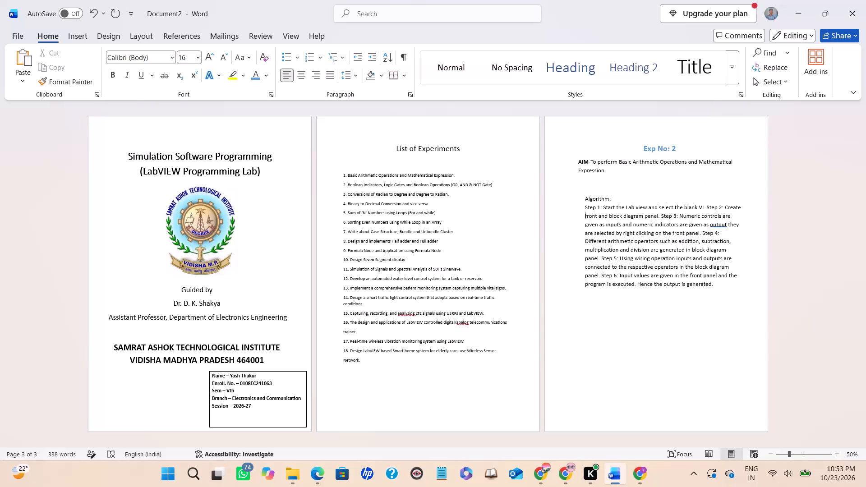
{"action": "key", "text": "Right"}
{"action": "key", "text": "Right"}
{"action": "key", "text": "Right"}
{"action": "key", "text": "Right"}
{"action": "key", "text": "Right"}
{"action": "key", "text": "Right"}
{"action": "key", "text": "Right"}
{"action": "key", "text": "Right"}
{"action": "key", "text": "Right"}
{"action": "key", "text": "Right"}
{"action": "key", "text": "Right"}
{"action": "key", "text": "Right"}
{"action": "key", "text": "Right"}
{"action": "key", "text": "Right"}
{"action": "key", "text": "Right"}
{"action": "key", "text": "Right"}
{"action": "key", "text": "Right"}
{"action": "key", "text": "Right"}
{"action": "key", "text": "Right"}
{"action": "key", "text": "Right"}
{"action": "key", "text": "Right"}
{"action": "key", "text": "Right"}
{"action": "key", "text": "Right"}
{"action": "key", "text": "Right"}
{"action": "key", "text": "Right"}
{"action": "key", "text": "Right"}
{"action": "key", "text": "Up"}
{"action": "key", "text": "Return"}
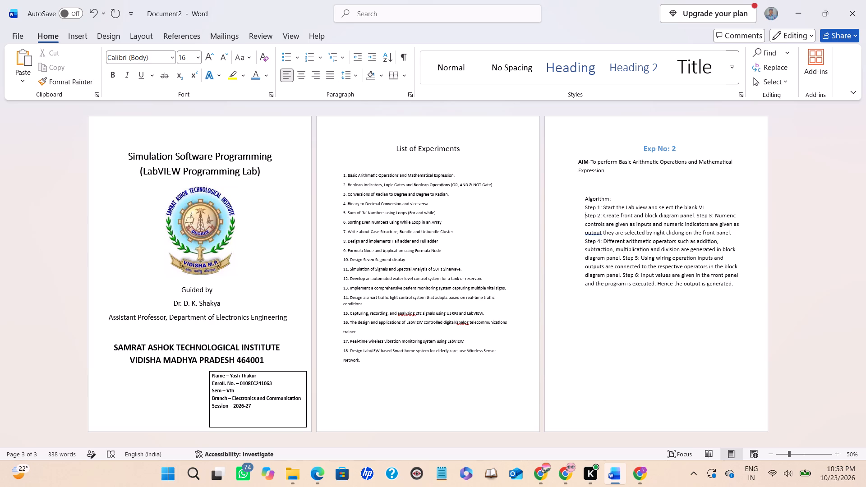
Break the algorithm text so that Steps 3, 4, 5 and 6 each start on their own line, without a leading space.
{"action": "left_click", "coordinate": [697, 211]}
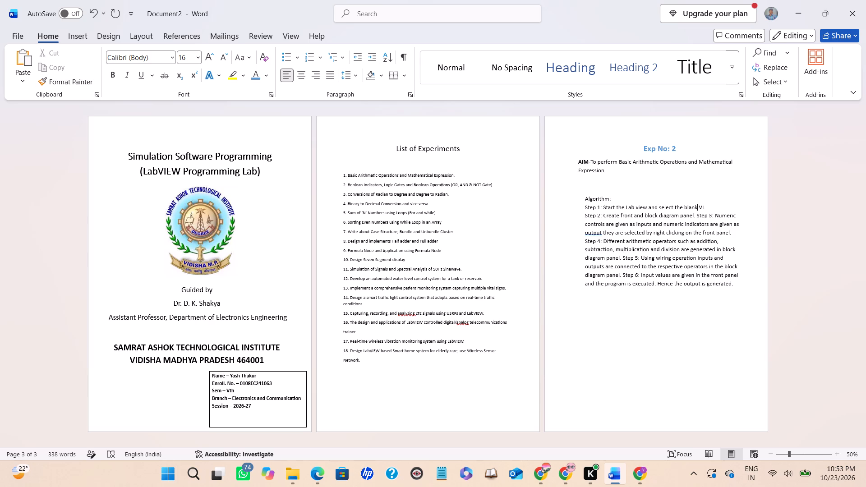
{"action": "left_click", "coordinate": [697, 211]}
{"action": "key", "text": "Down"}
{"action": "key", "text": "Return"}
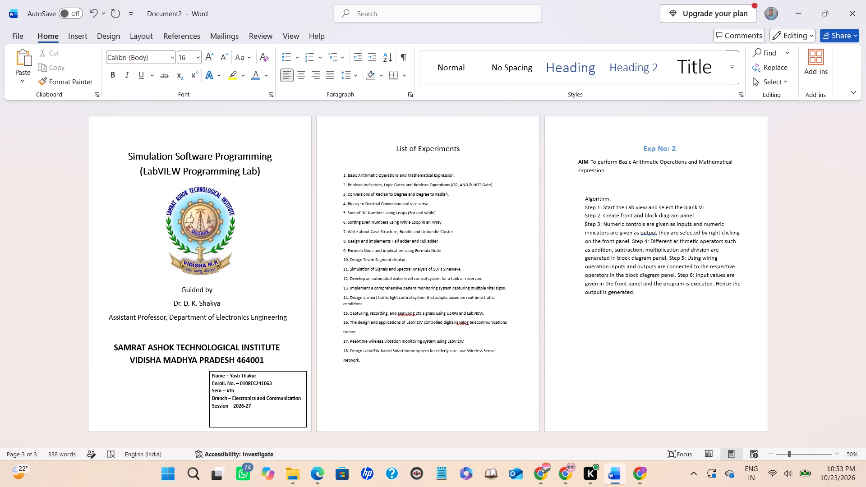
{"action": "left_click", "coordinate": [633, 237]}
{"action": "key", "text": "Return"}
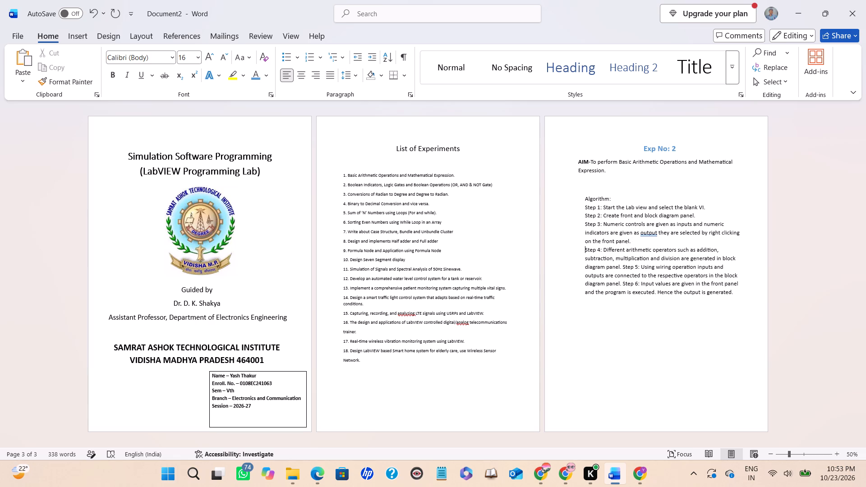
{"action": "left_click", "coordinate": [621, 268]}
{"action": "key", "text": "Return"}
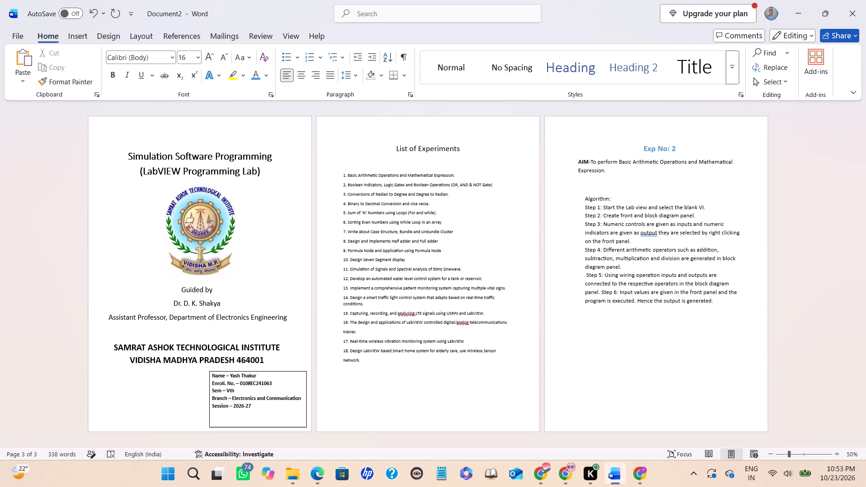
{"action": "key", "text": "Right"}
{"action": "key", "text": "BackSpace"}
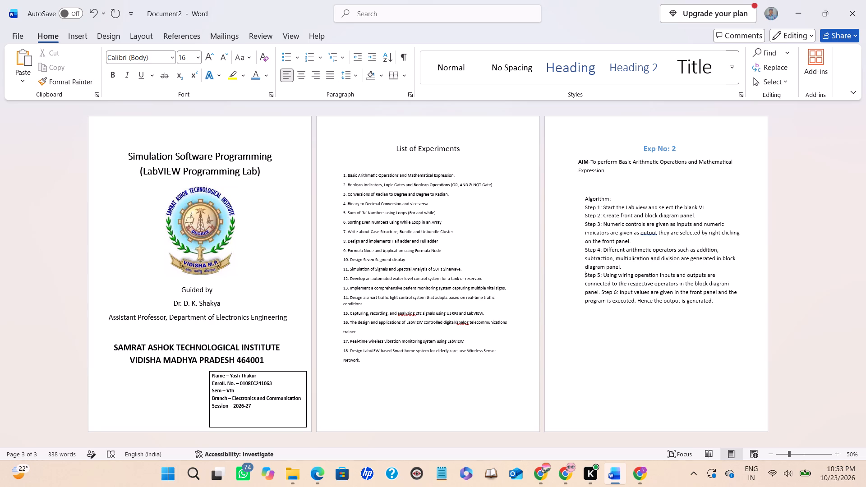
{"action": "left_click", "coordinate": [599, 289]}
{"action": "key", "text": "Right"}
{"action": "key", "text": "Right"}
{"action": "key", "text": "Return"}
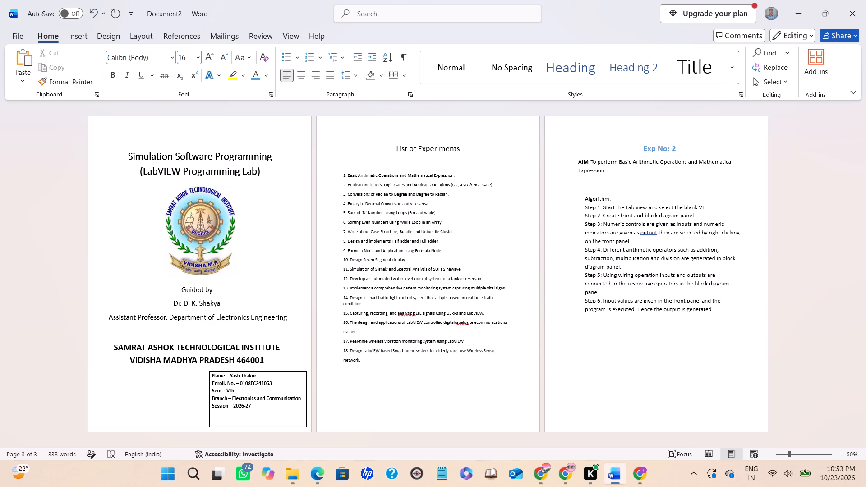
Make the labels "Step 1", "Step 2" and "Step 3:" in the algorithm bold.
{"action": "left_click_drag", "start_coordinate": [599, 211], "coordinate": [587, 209]}
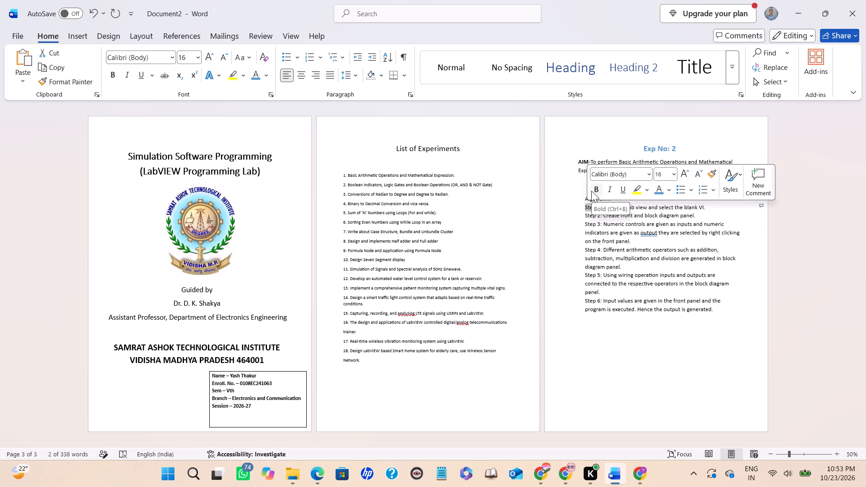
{"action": "left_click", "coordinate": [591, 191]}
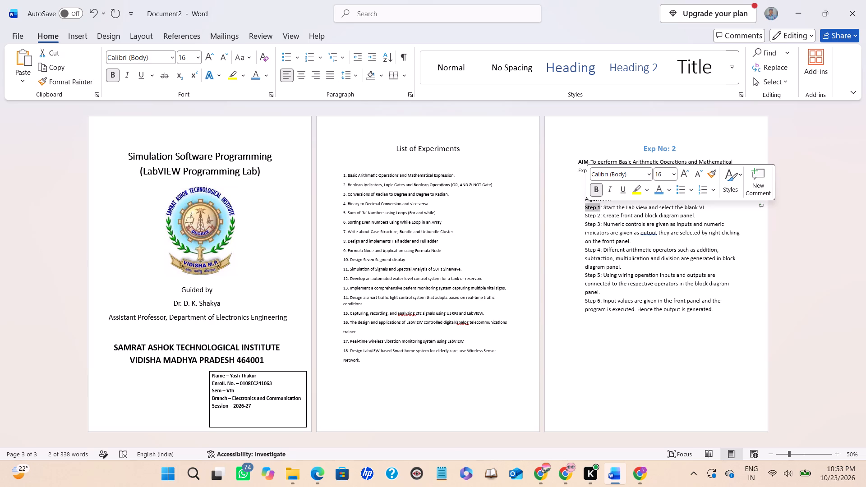
{"action": "left_click_drag", "start_coordinate": [597, 214], "coordinate": [597, 217]}
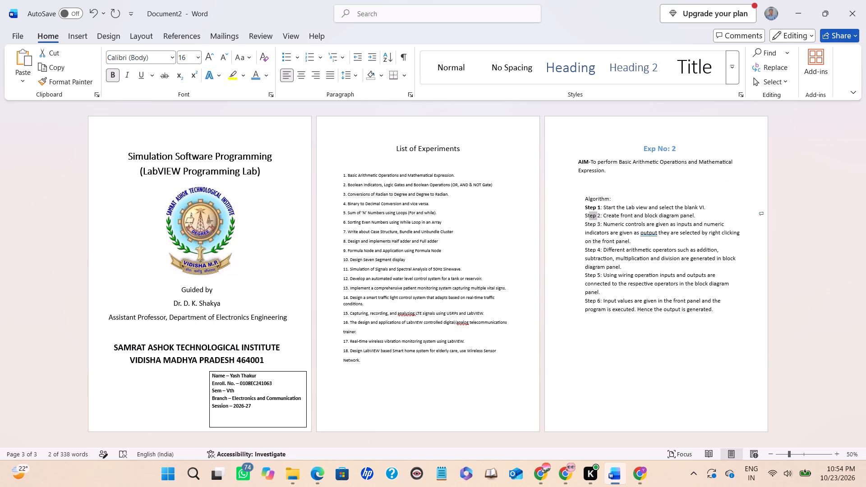
{"action": "left_click_drag", "start_coordinate": [597, 217], "coordinate": [602, 217]}
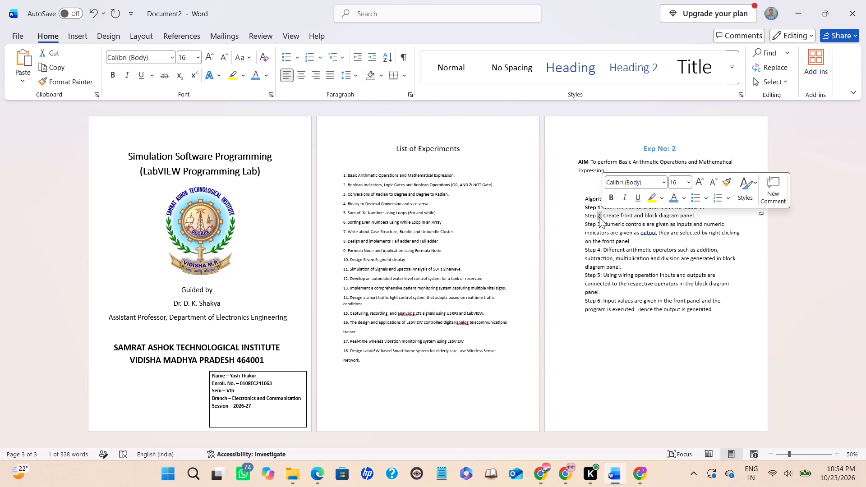
{"action": "left_click", "coordinate": [599, 217]}
{"action": "left_click_drag", "start_coordinate": [599, 217], "coordinate": [599, 217]}
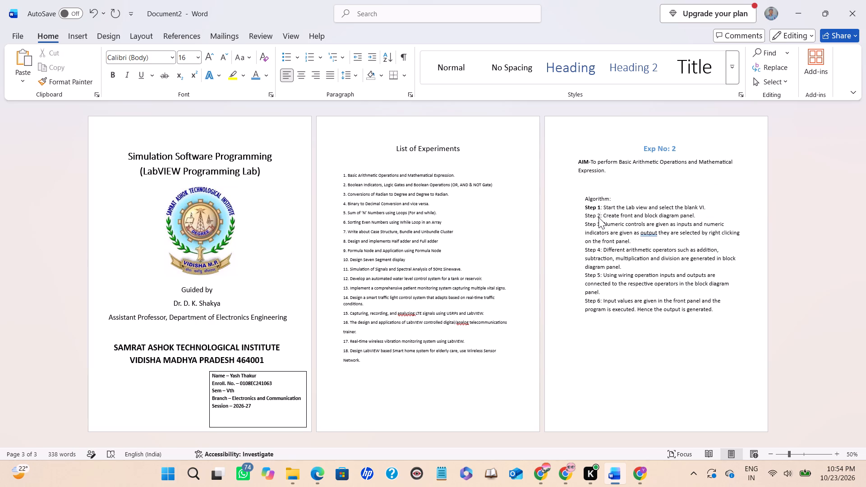
{"action": "left_click_drag", "start_coordinate": [599, 217], "coordinate": [586, 219]}
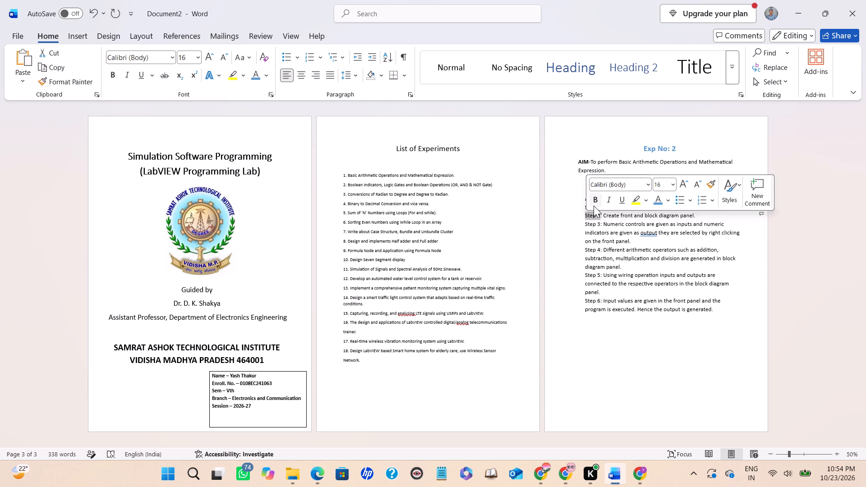
{"action": "left_click", "coordinate": [594, 206]}
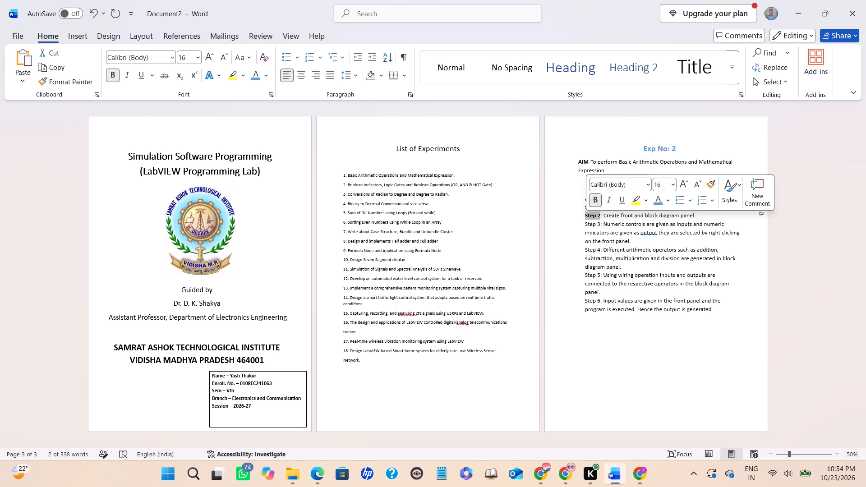
{"action": "left_click_drag", "start_coordinate": [601, 225], "coordinate": [589, 225]}
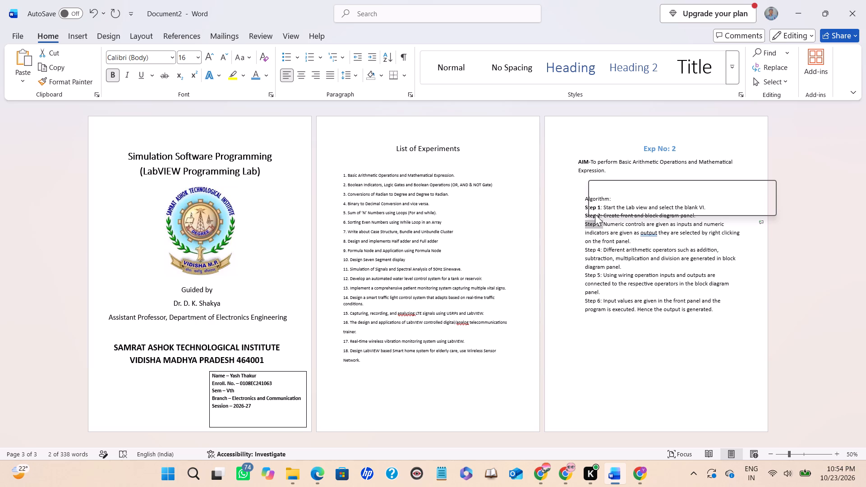
{"action": "left_click", "coordinate": [595, 211]}
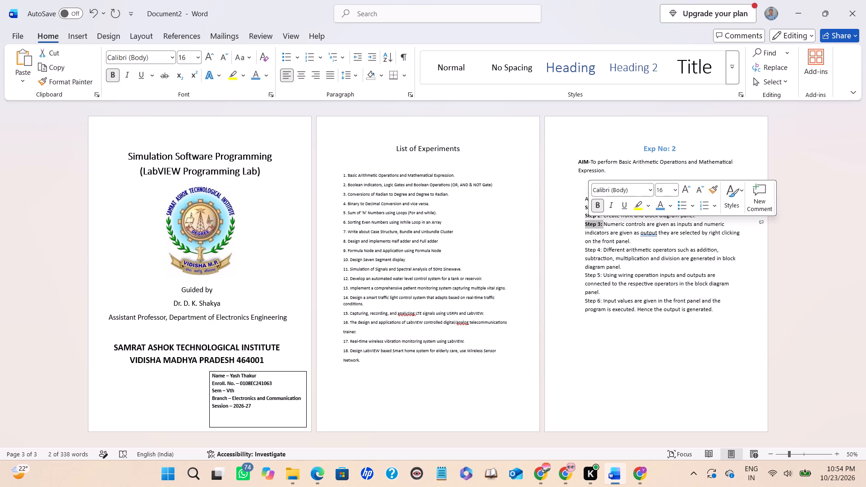
Make the labels "Step 4:", "Step 5:" and "Step 6:" in the algorithm bold.
{"action": "left_click", "coordinate": [601, 249]}
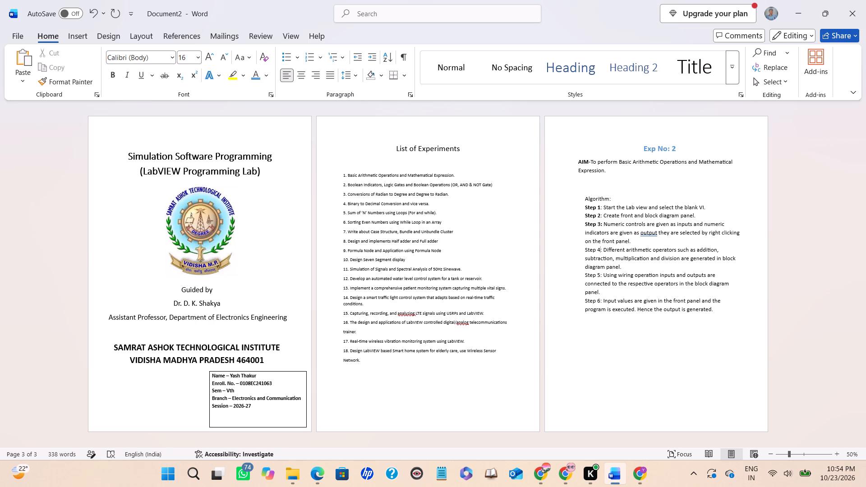
{"action": "left_click_drag", "start_coordinate": [601, 248], "coordinate": [590, 250]}
{"action": "left_click_drag", "start_coordinate": [590, 250], "coordinate": [599, 250]}
{"action": "left_click_drag", "start_coordinate": [601, 250], "coordinate": [579, 250]}
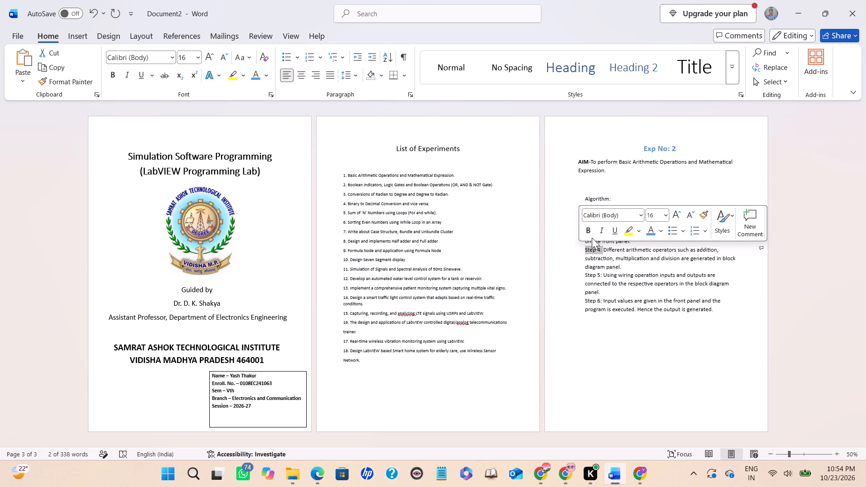
{"action": "left_click", "coordinate": [588, 233]}
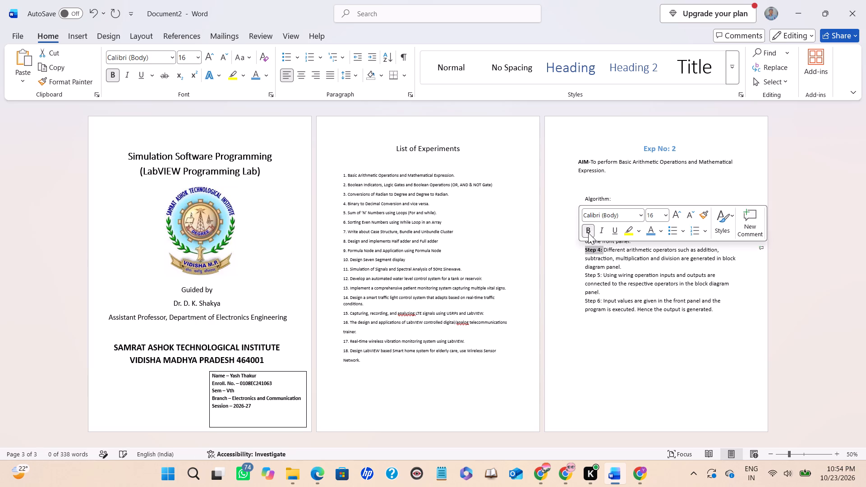
{"action": "left_click_drag", "start_coordinate": [603, 276], "coordinate": [596, 276]}
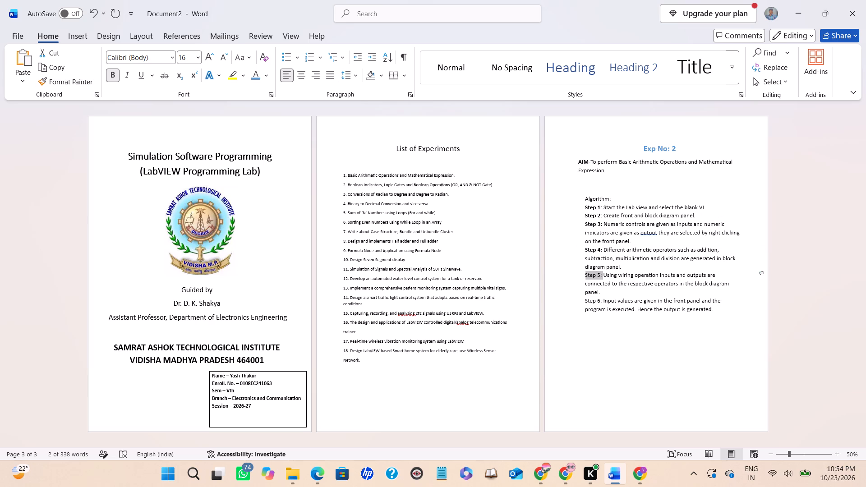
{"action": "left_click_drag", "start_coordinate": [596, 276], "coordinate": [585, 276]}
{"action": "left_click", "coordinate": [594, 262]}
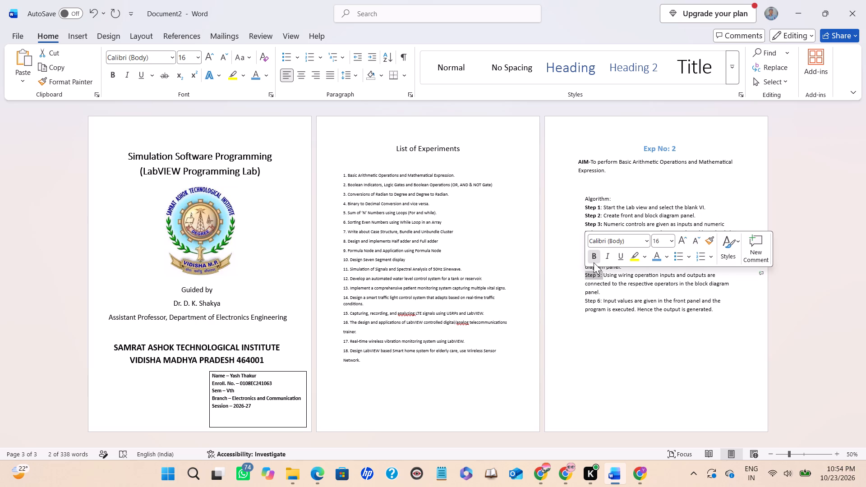
{"action": "left_click", "coordinate": [601, 300]}
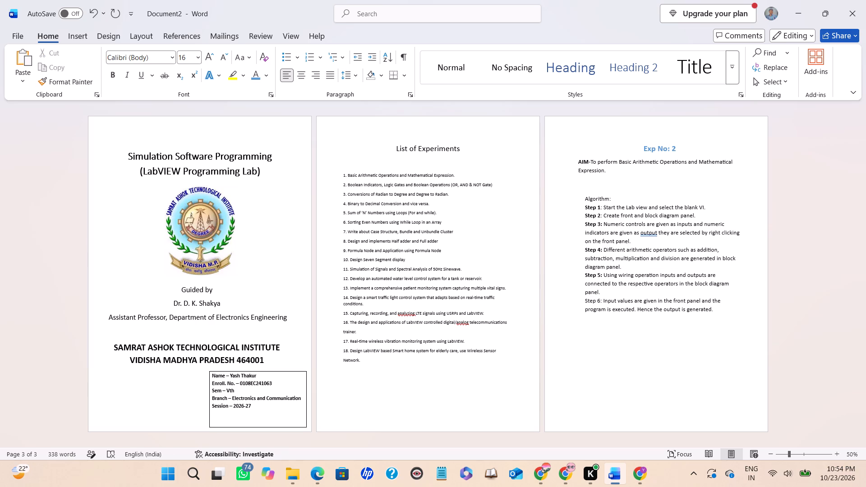
{"action": "left_click_drag", "start_coordinate": [602, 299], "coordinate": [582, 302]}
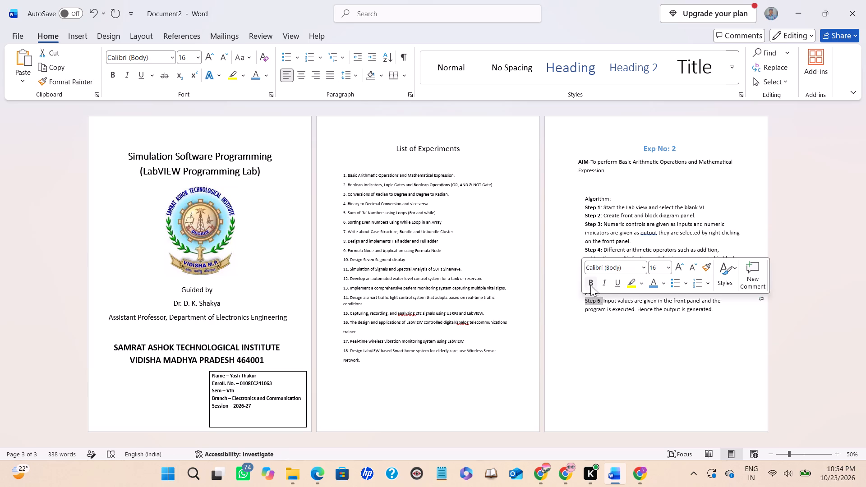
{"action": "left_click", "coordinate": [589, 282]}
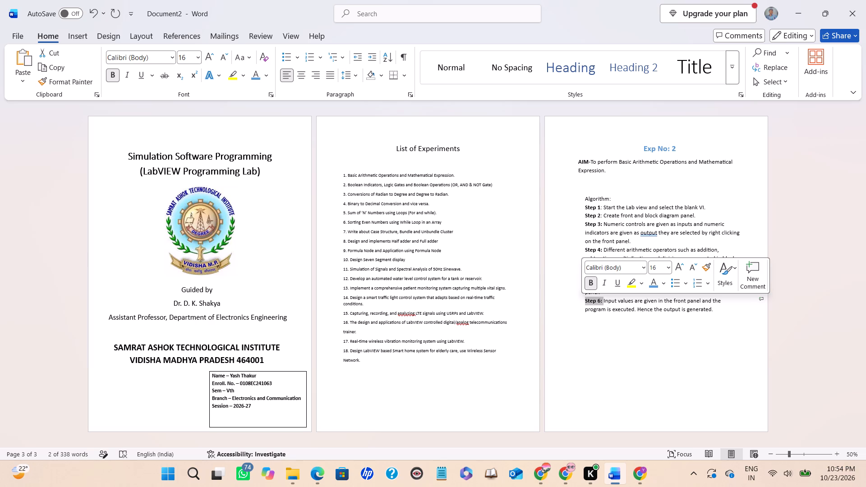
Make the "Algorithm:" heading bold and set its font size to 18.
{"action": "left_click_drag", "start_coordinate": [618, 199], "coordinate": [579, 203]}
{"action": "left_click", "coordinate": [585, 186]}
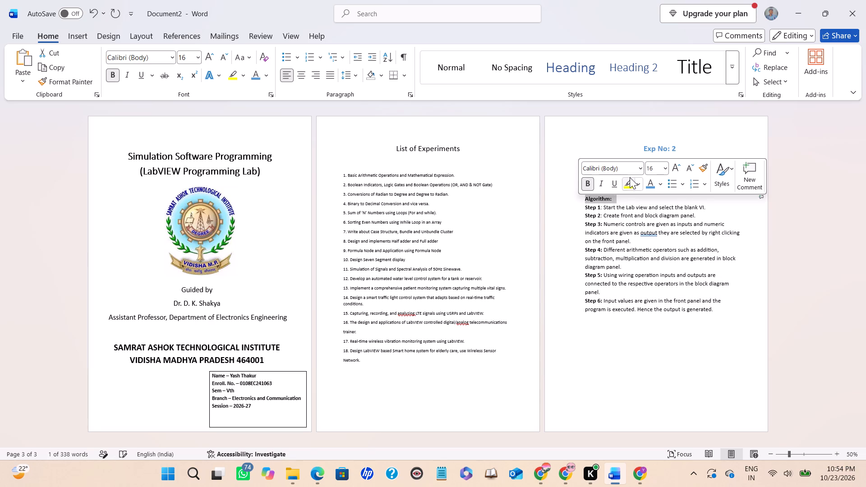
{"action": "left_click", "coordinate": [663, 170]}
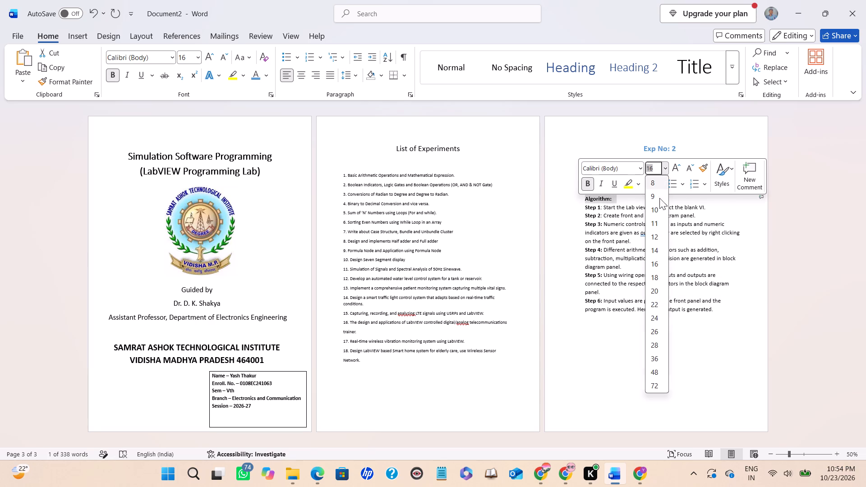
{"action": "left_click", "coordinate": [657, 277]}
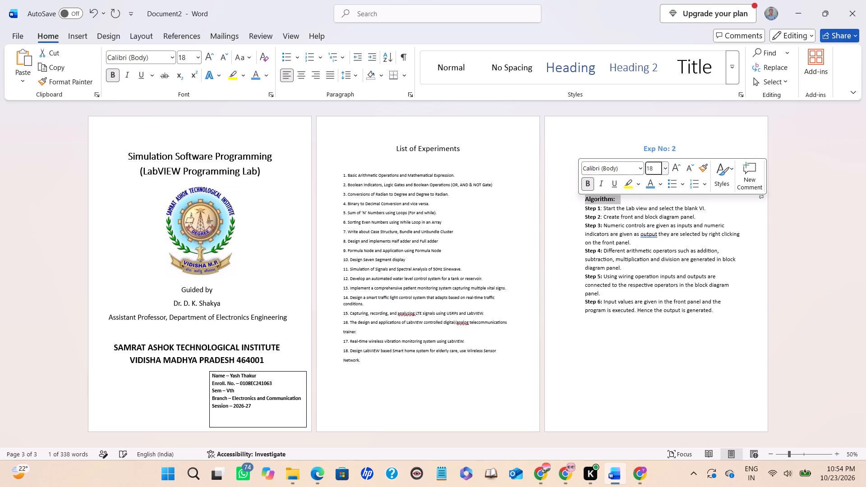
Insert two blank lines between the "Algorithm:" heading and Step 1.
{"action": "left_click", "coordinate": [632, 203]}
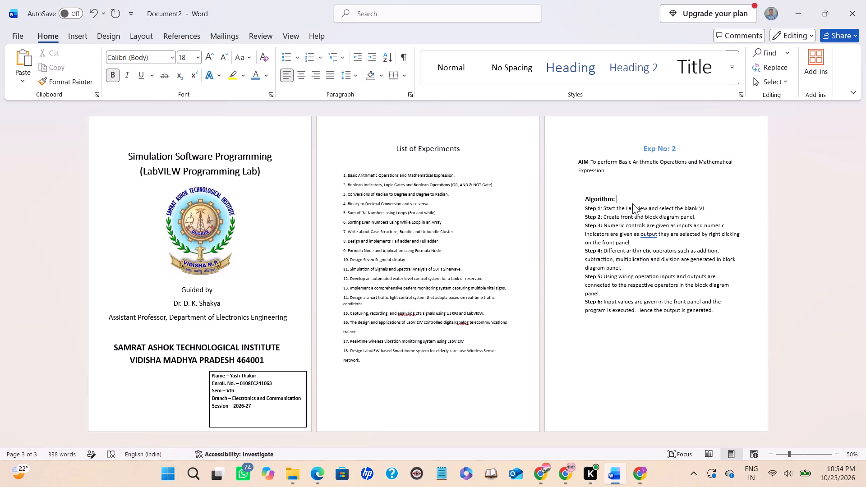
{"action": "key", "text": "Return"}
{"action": "key", "text": "Return"}
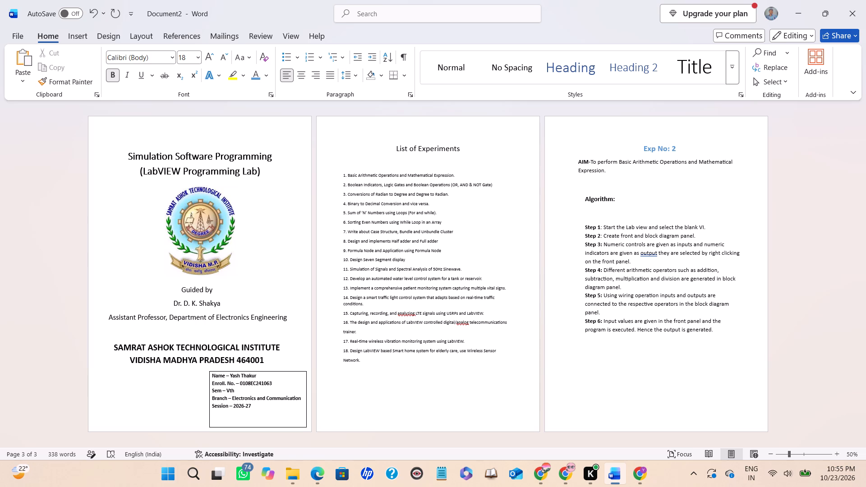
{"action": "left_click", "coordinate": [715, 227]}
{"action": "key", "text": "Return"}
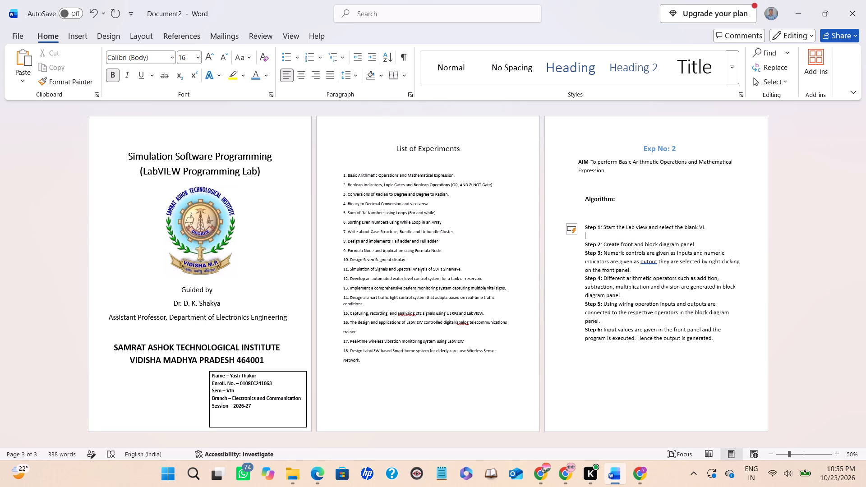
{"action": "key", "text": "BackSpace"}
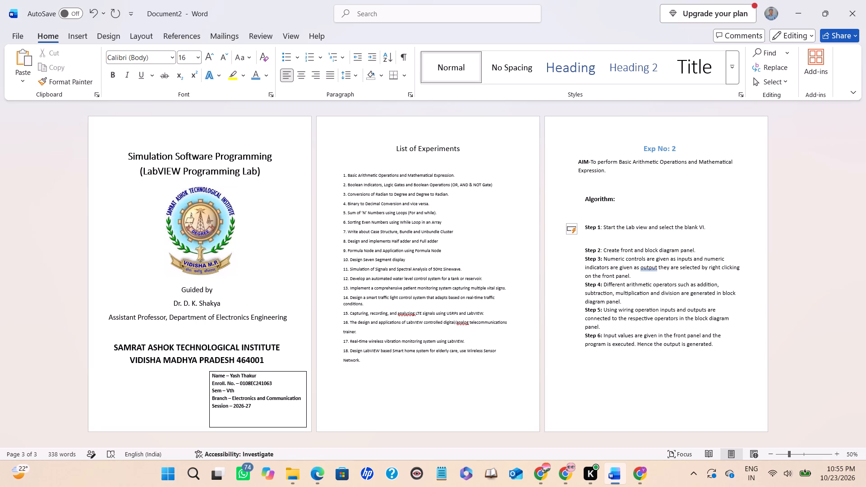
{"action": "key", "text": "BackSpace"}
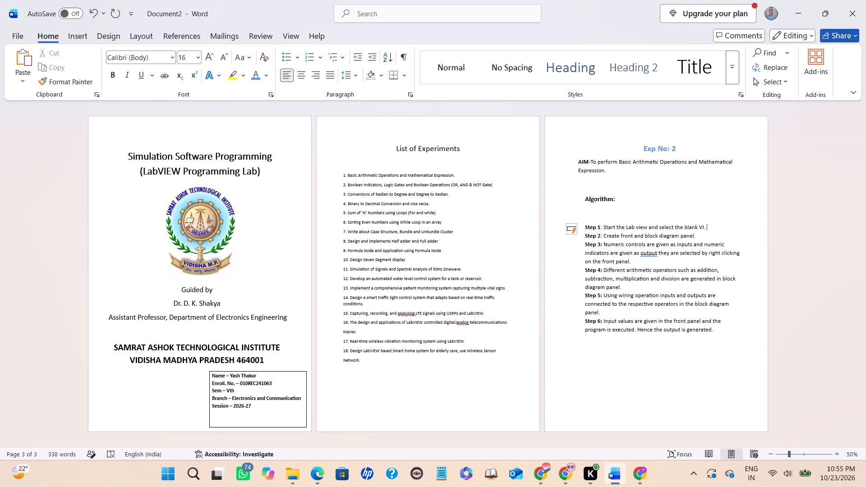
Insert eight blank lines below Step 6 of the algorithm, keeping them on the same page.
{"action": "left_click", "coordinate": [660, 382]}
{"action": "left_click", "coordinate": [722, 338]}
{"action": "key", "text": "Return"}
{"action": "key", "text": "Return"}
{"action": "key", "text": "Return"}
{"action": "key", "text": "Return"}
{"action": "key", "text": "Return"}
{"action": "key", "text": "Return"}
{"action": "key", "text": "Return"}
{"action": "key", "text": "Return"}
{"action": "key", "text": "Return"}
{"action": "key", "text": "Return"}
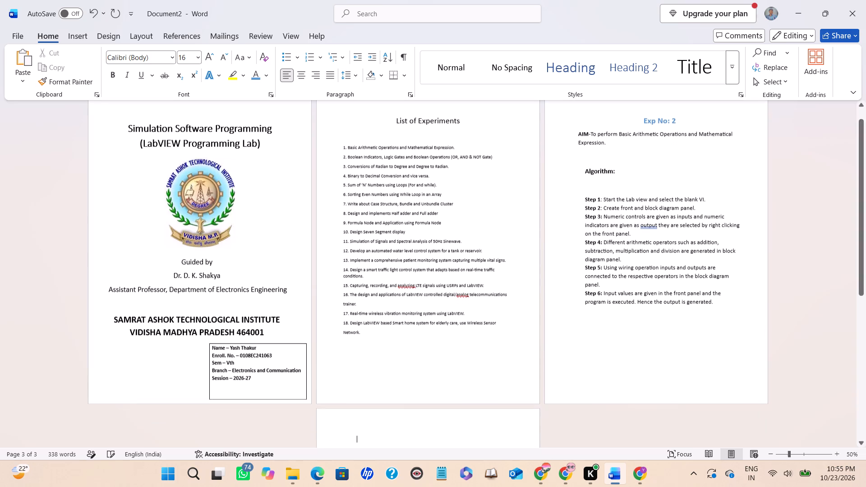
{"action": "key", "text": "BackSpace"}
{"action": "key", "text": "BackSpace"}
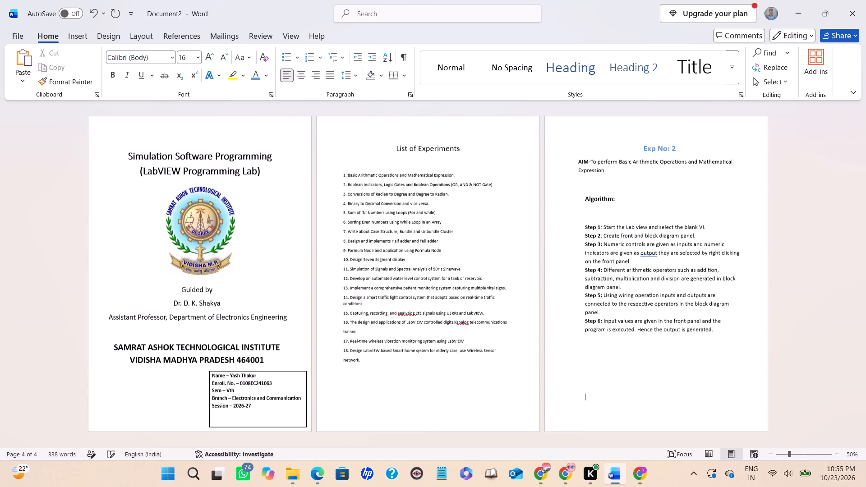
Change the experiment number in the "Exp No:" heading to 1.
{"action": "scroll", "coordinate": [722, 338], "scroll_direction": "down", "scroll_amount": 2}
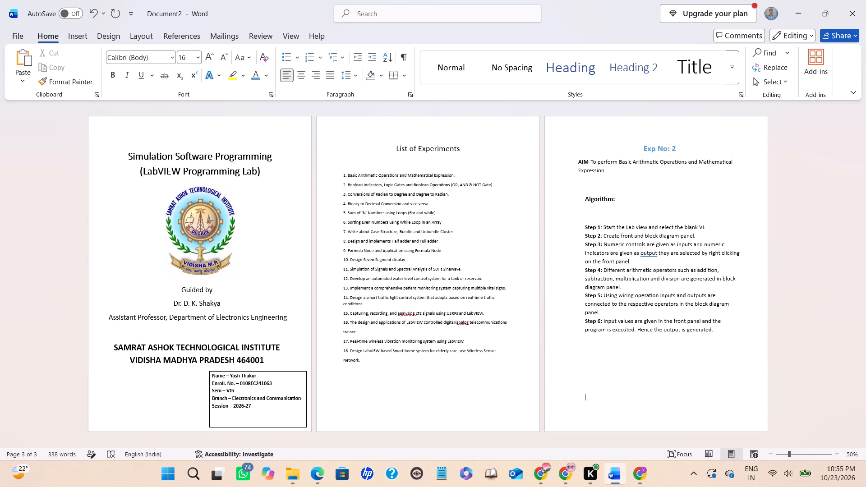
{"action": "scroll", "coordinate": [633, 328], "scroll_direction": "down", "scroll_amount": 3}
{"action": "double_click", "coordinate": [677, 149]}
{"action": "left_click", "coordinate": [677, 149]}
{"action": "left_click_drag", "start_coordinate": [677, 149], "coordinate": [671, 150]}
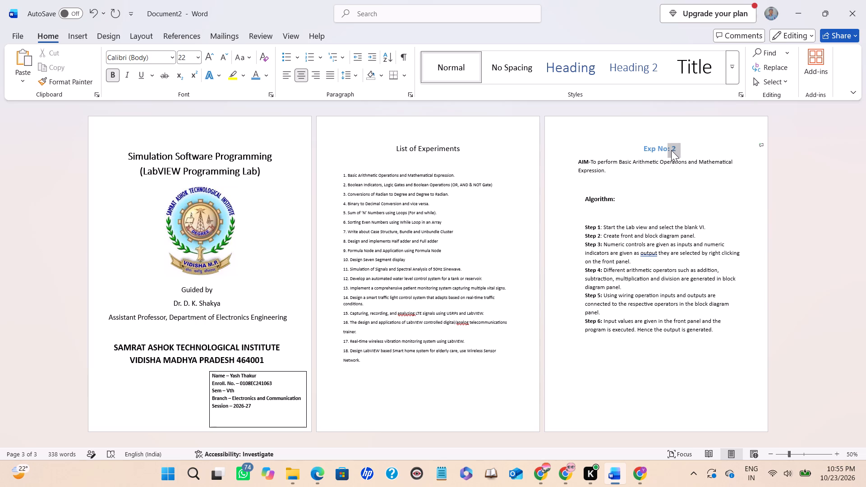
{"action": "left_click_drag", "start_coordinate": [671, 150], "coordinate": [671, 152]}
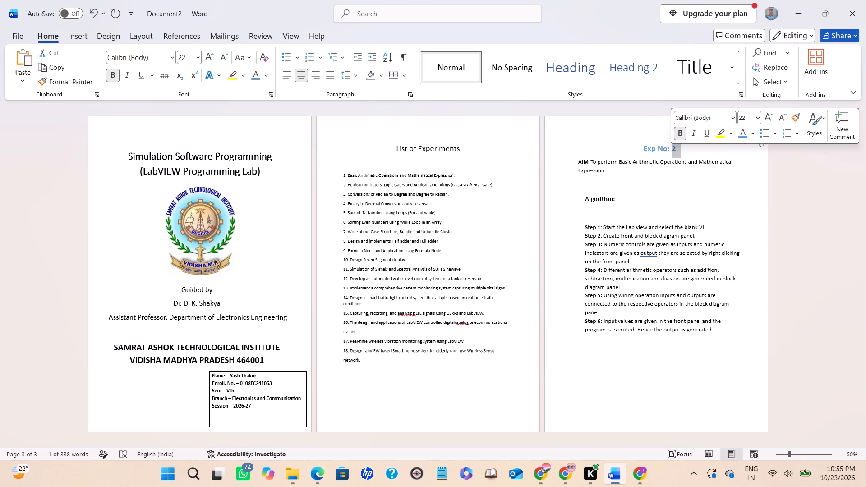
{"action": "key", "text": "1"}
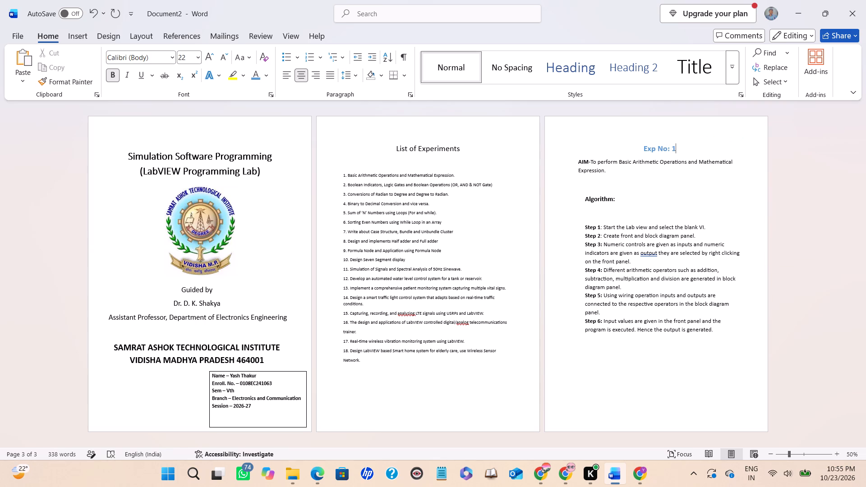
{"action": "left_click", "coordinate": [707, 148]}
{"action": "left_click", "coordinate": [697, 200]}
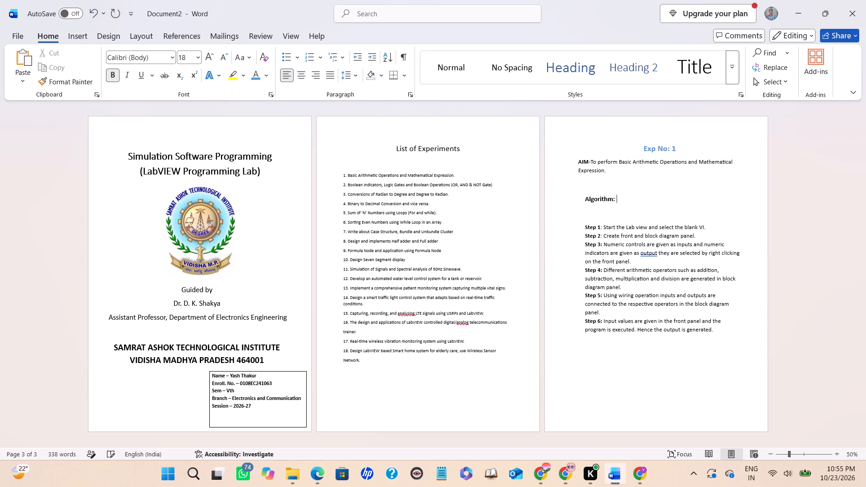
{"action": "left_click", "coordinate": [716, 350]}
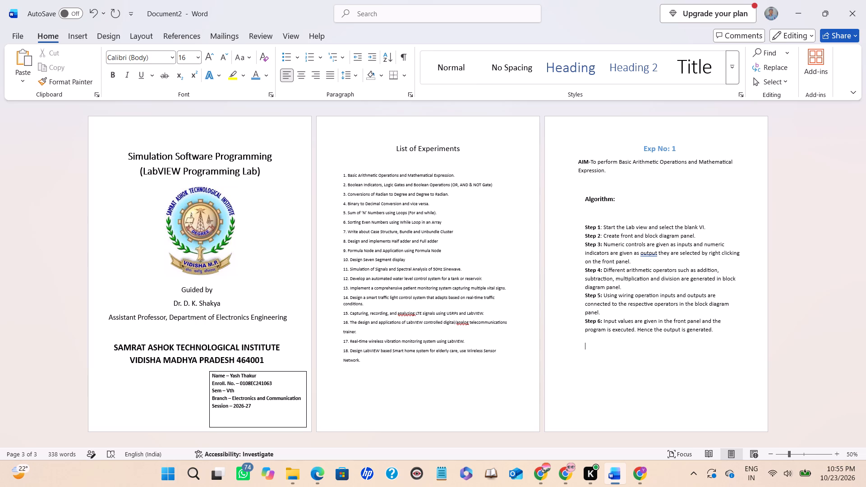
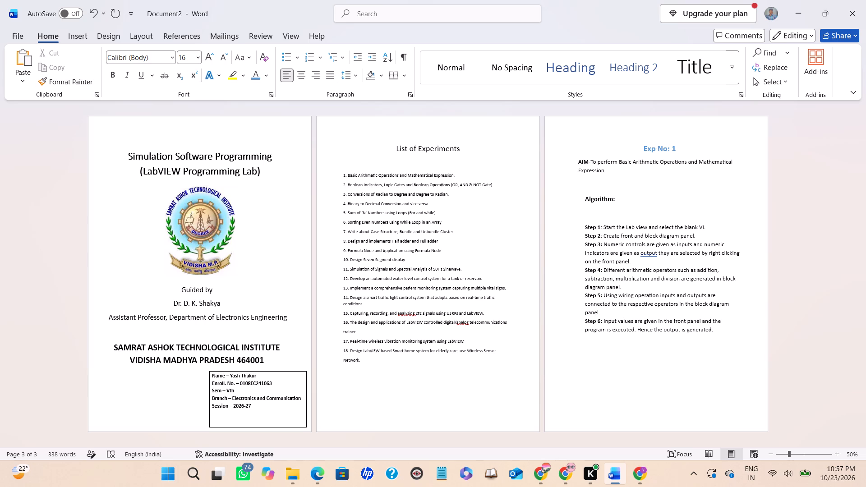
Review the List of Experiments page and the Exp No: 1 page to check their content and layout.
{"action": "left_click", "coordinate": [664, 106]}
{"action": "left_click", "coordinate": [664, 106]}
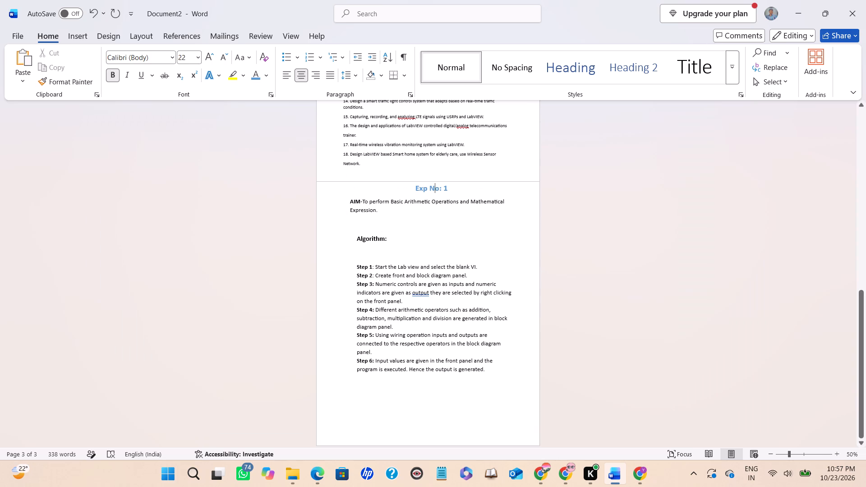
{"action": "scroll", "coordinate": [429, 228], "scroll_direction": "up", "scroll_amount": 11}
{"action": "scroll", "coordinate": [429, 228], "scroll_direction": "down", "scroll_amount": 5}
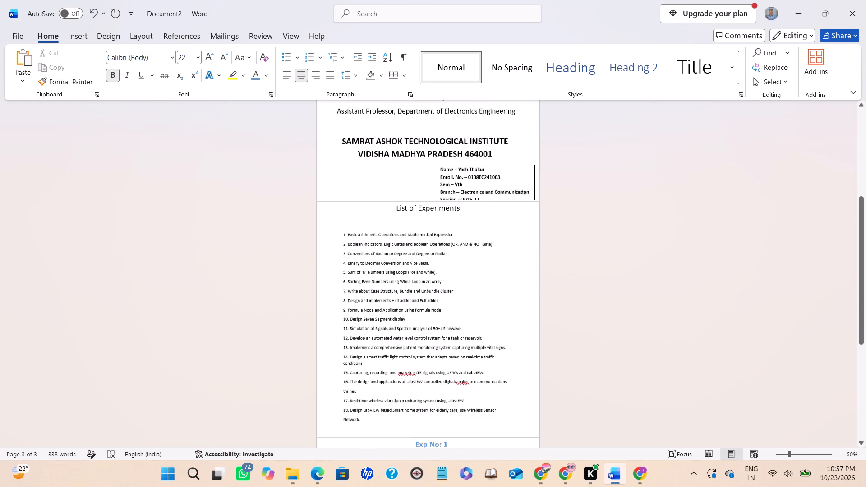
{"action": "scroll", "coordinate": [429, 228], "scroll_direction": "down", "scroll_amount": 11}
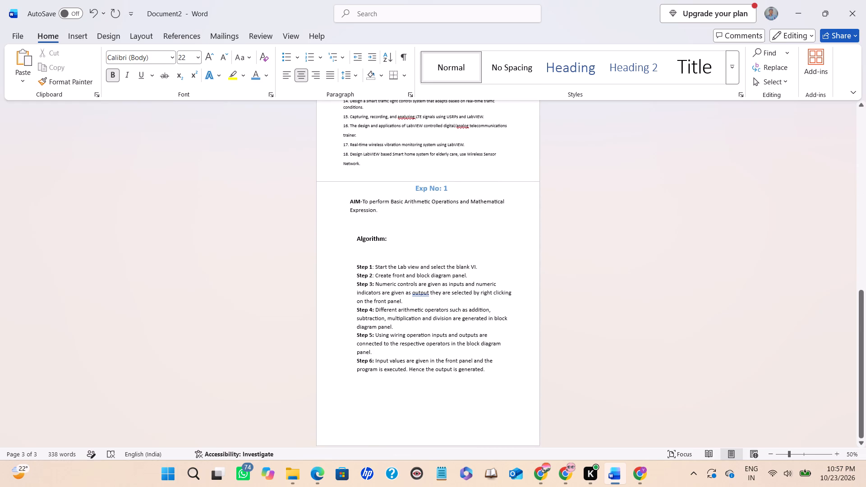
{"action": "scroll", "coordinate": [429, 228], "scroll_direction": "right", "scroll_amount": 1}
{"action": "left_click", "coordinate": [456, 234]}
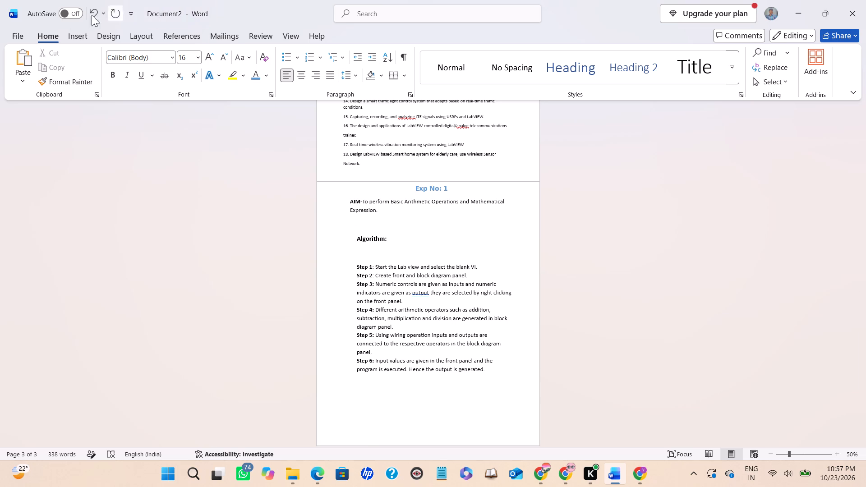
Start saving a copy of the document to the Desktop folder on this PC and select the whole suggested file name.
{"action": "left_click", "coordinate": [10, 37]}
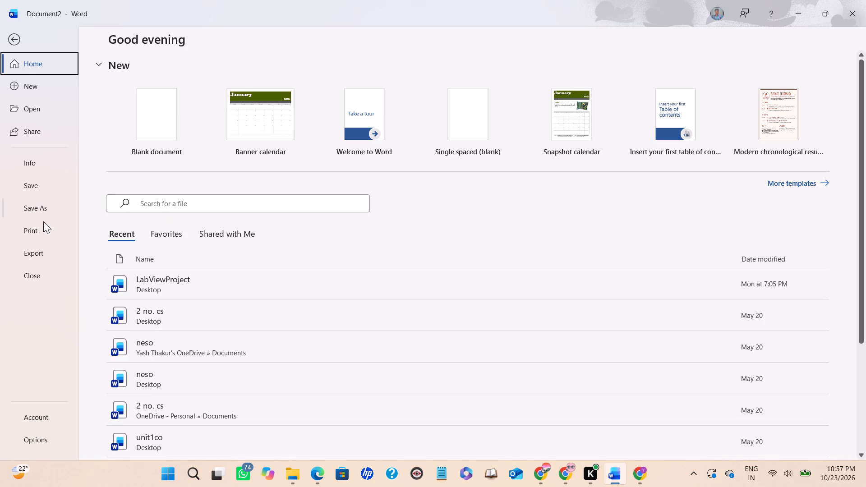
{"action": "left_click", "coordinate": [38, 208]}
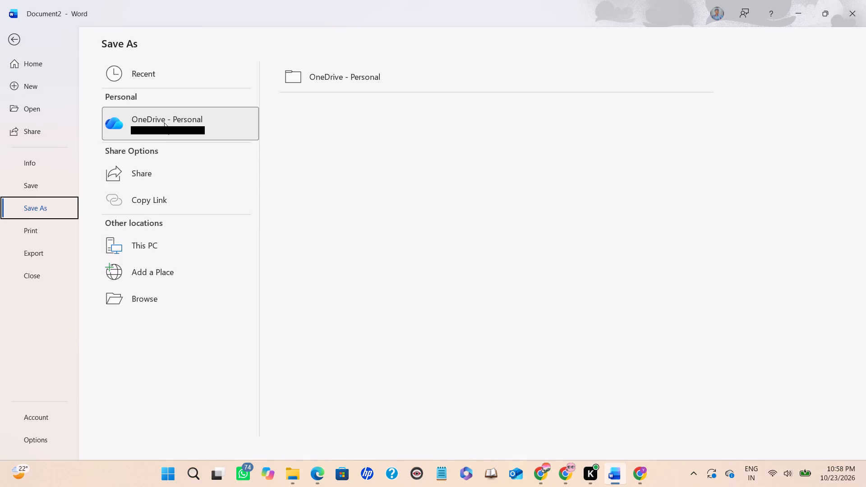
{"action": "left_click", "coordinate": [161, 249]}
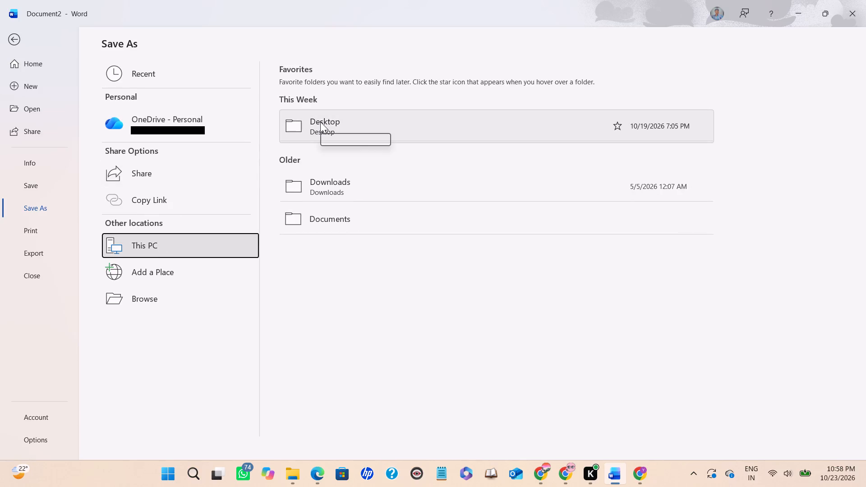
{"action": "left_click", "coordinate": [320, 122]}
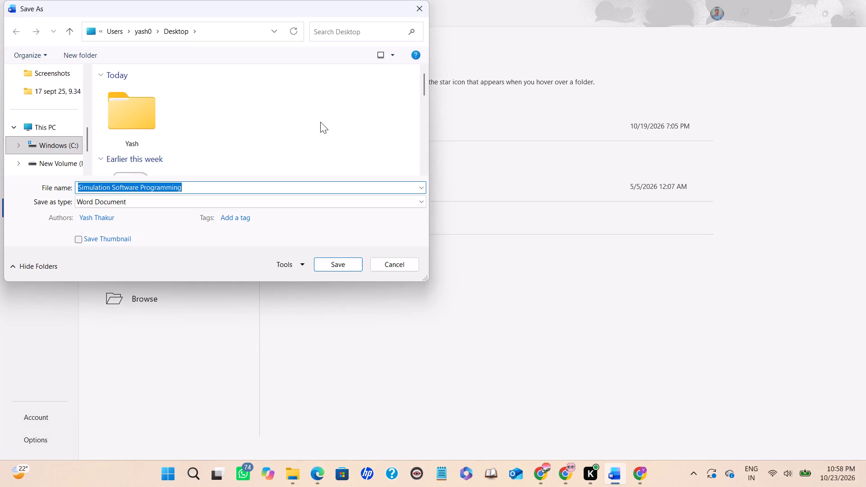
{"action": "double_click", "coordinate": [240, 183]}
{"action": "triple_click", "coordinate": [240, 183]}
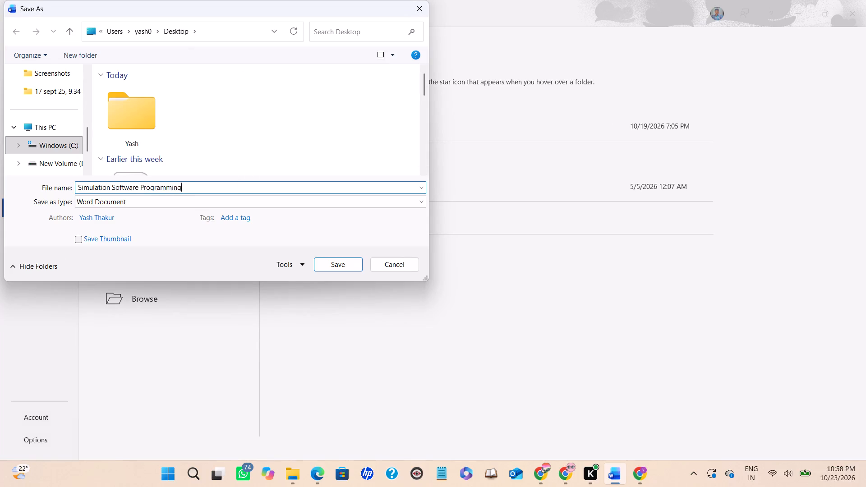
{"action": "left_click", "coordinate": [240, 183]}
{"action": "left_click_drag", "start_coordinate": [240, 183], "coordinate": [79, 198]}
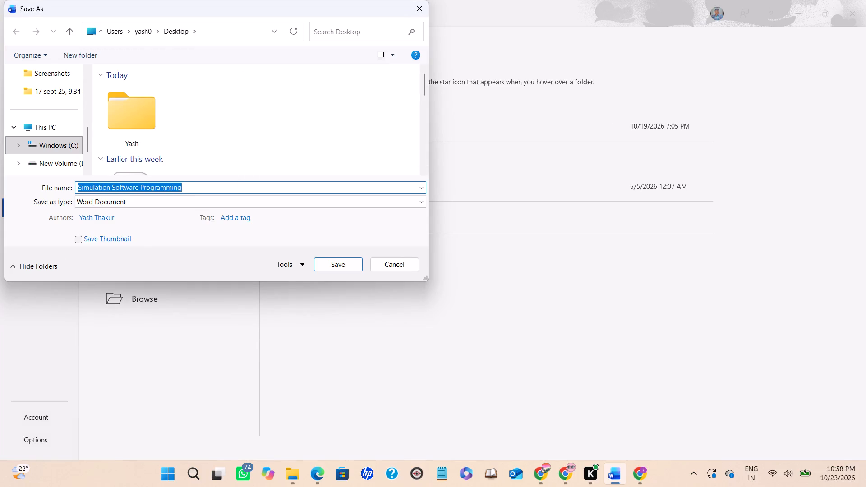
{"action": "left_click_drag", "start_coordinate": [79, 198], "coordinate": [75, 198]}
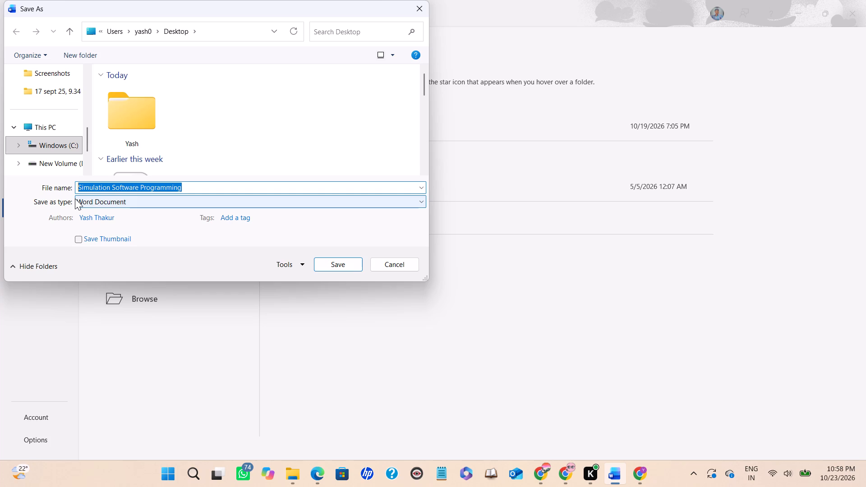
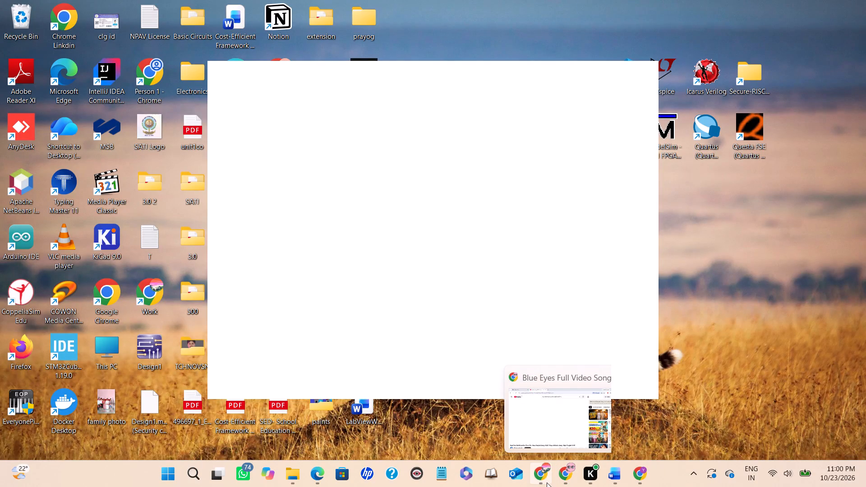
Switch to Chrome and review the LabVIEW program list in Assignment-1 (EC506).pdf, from its heading through the submission date.
{"action": "left_click", "coordinate": [632, 476]}
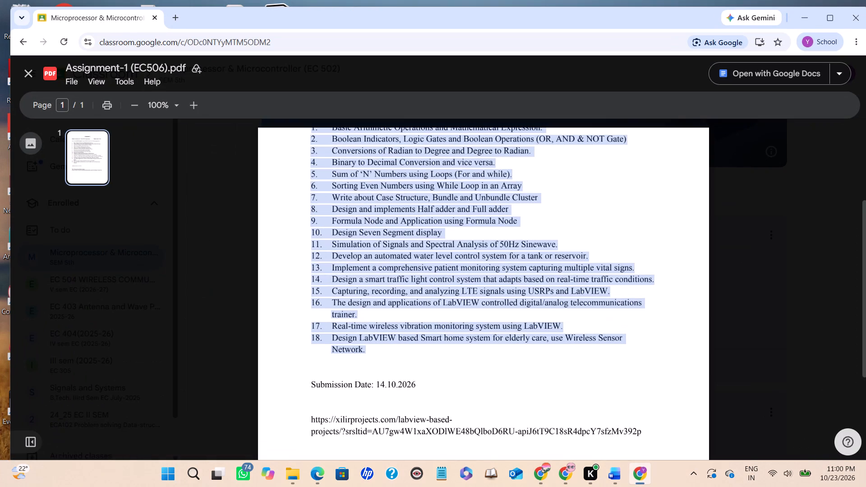
{"action": "scroll", "coordinate": [627, 338], "scroll_direction": "down", "scroll_amount": 6}
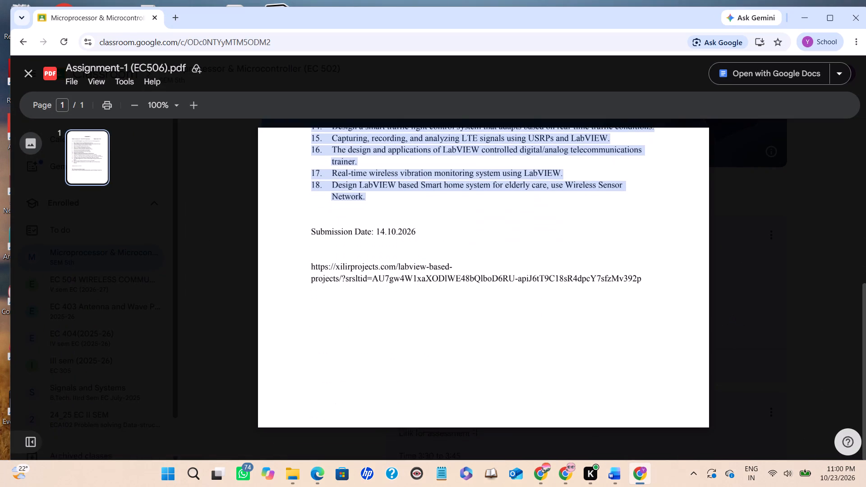
{"action": "scroll", "coordinate": [627, 338], "scroll_direction": "down", "scroll_amount": 2}
{"action": "scroll", "coordinate": [627, 338], "scroll_direction": "up", "scroll_amount": 9}
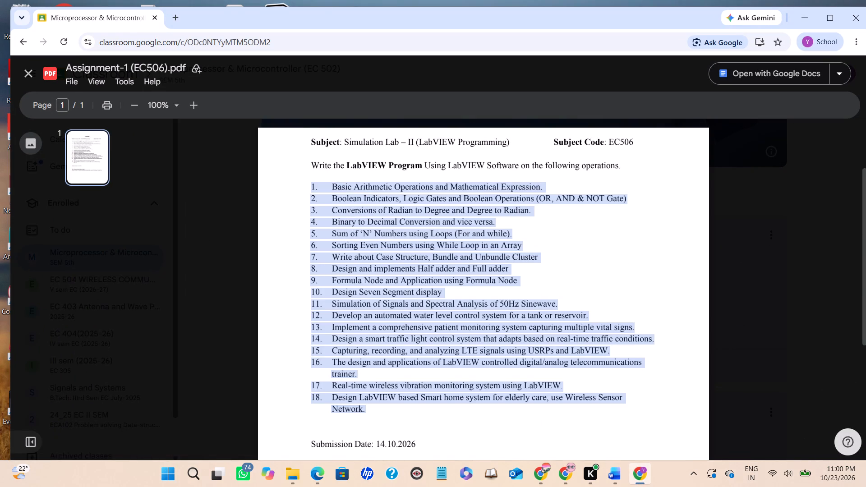
{"action": "left_click", "coordinate": [594, 186]}
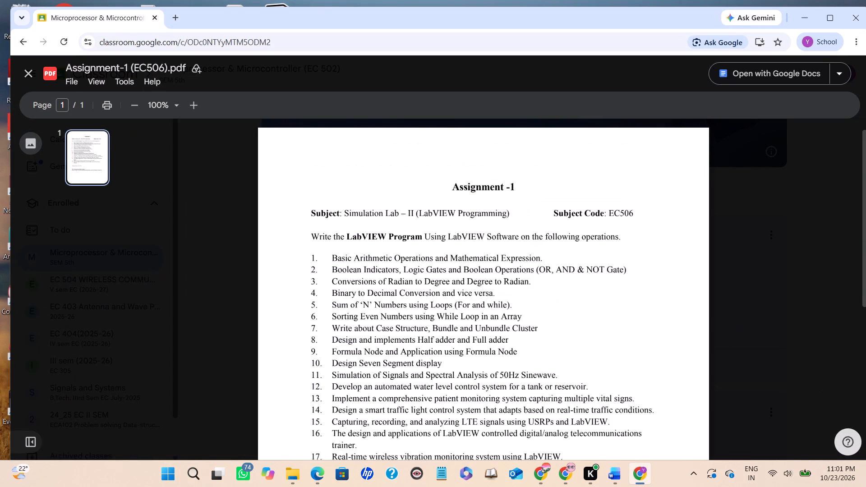
{"action": "left_click", "coordinate": [92, 155]}
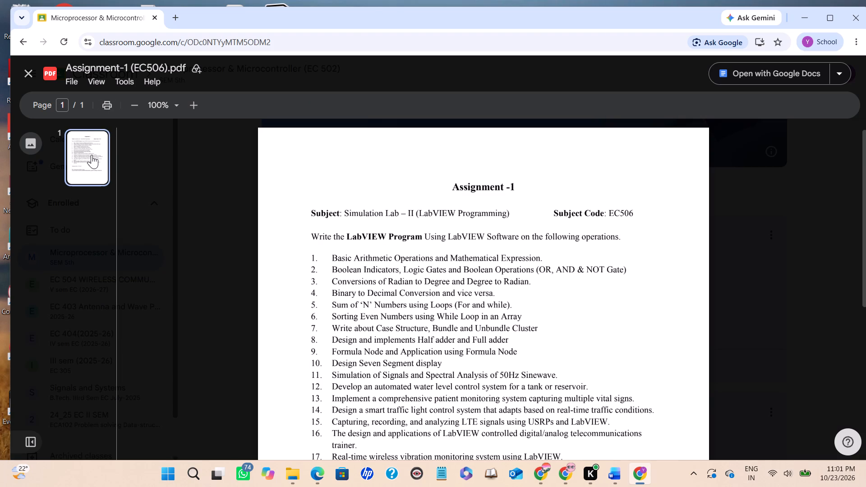